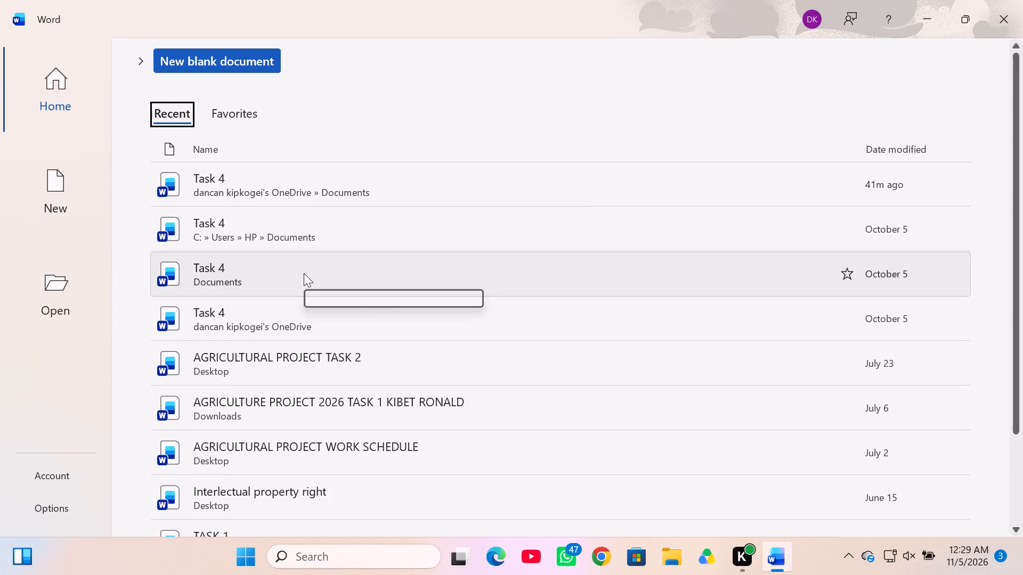
Open the recent document AGRICULTURE PROJECT 2026 TASK 1 stored in Downloads.
scroll(304, 273, down, 2)
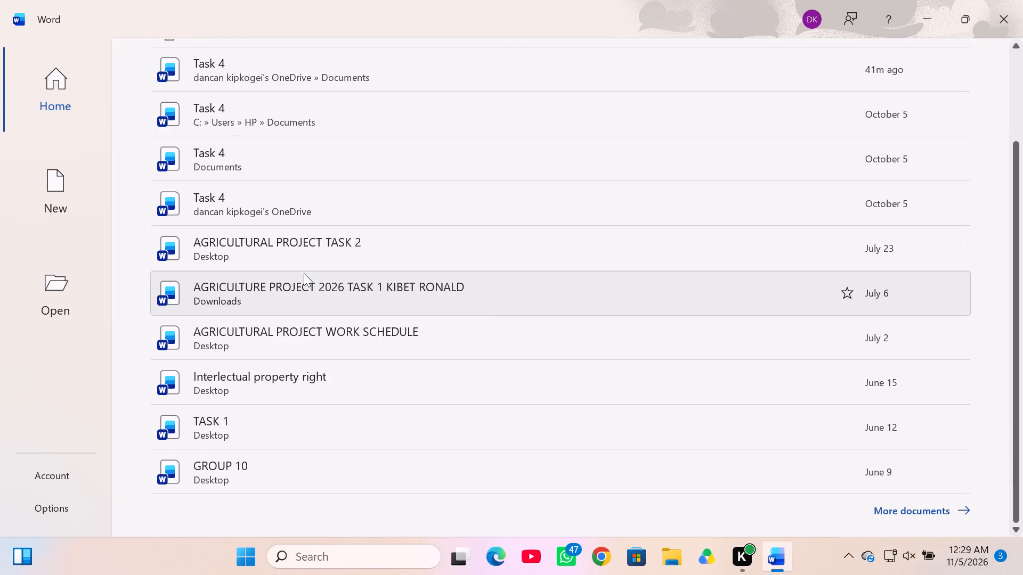
scroll(304, 273, down, 2)
click(304, 273)
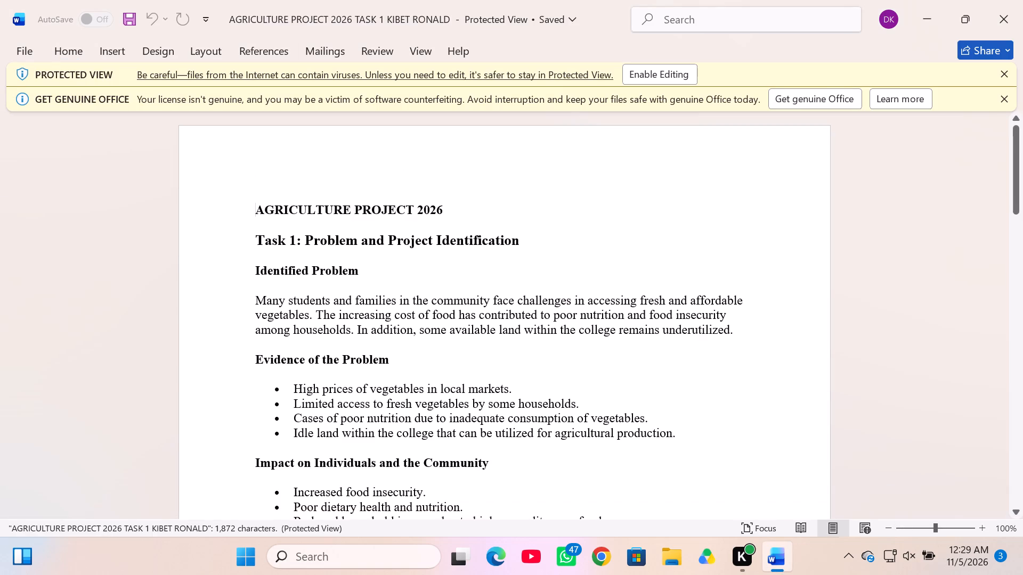
Read the agriculture project document from its title through the Expected Benefits section.
scroll(470, 276, down, 1)
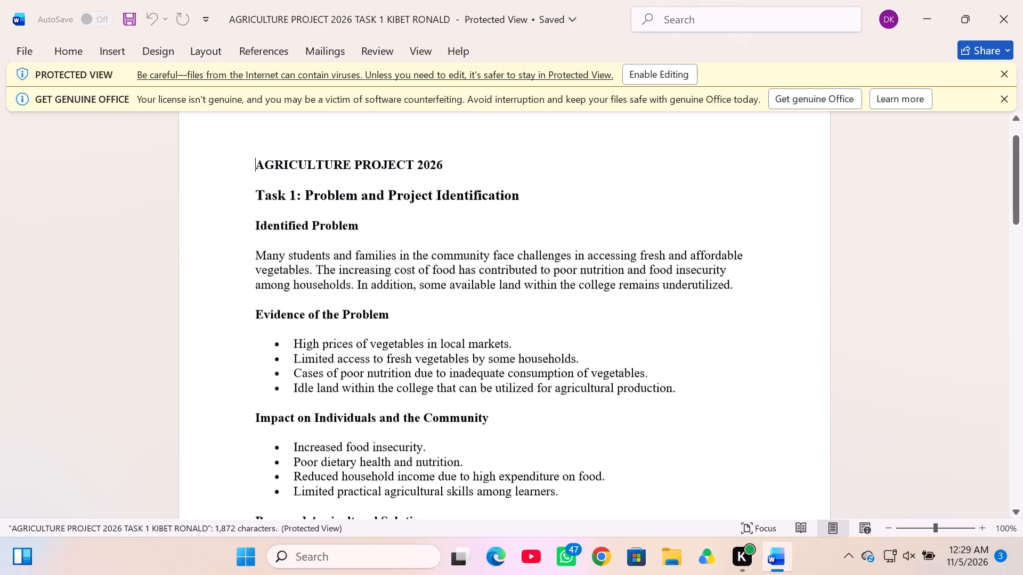
scroll(470, 276, down, 2)
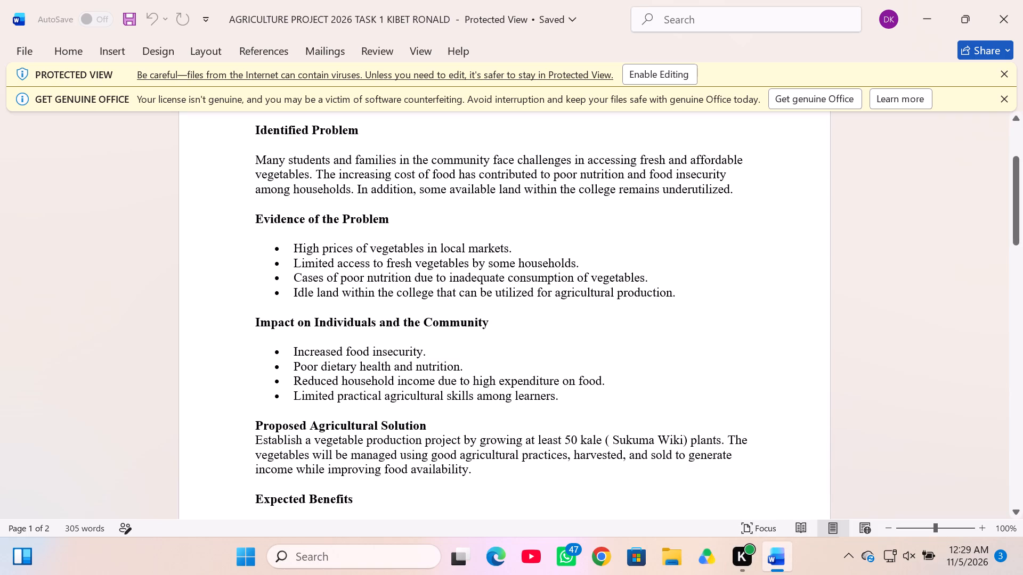
scroll(454, 335, down, 1)
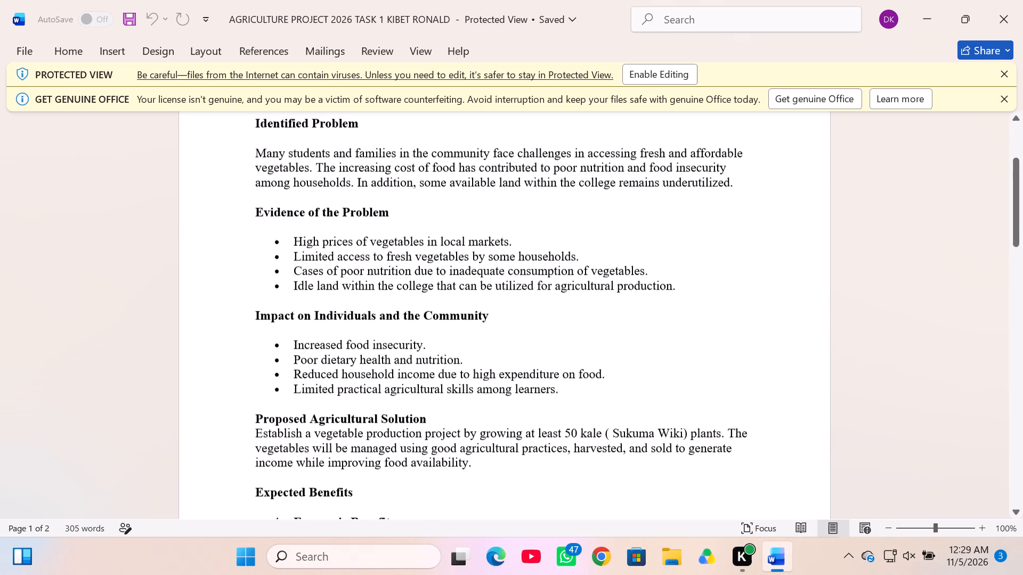
scroll(454, 335, down, 1)
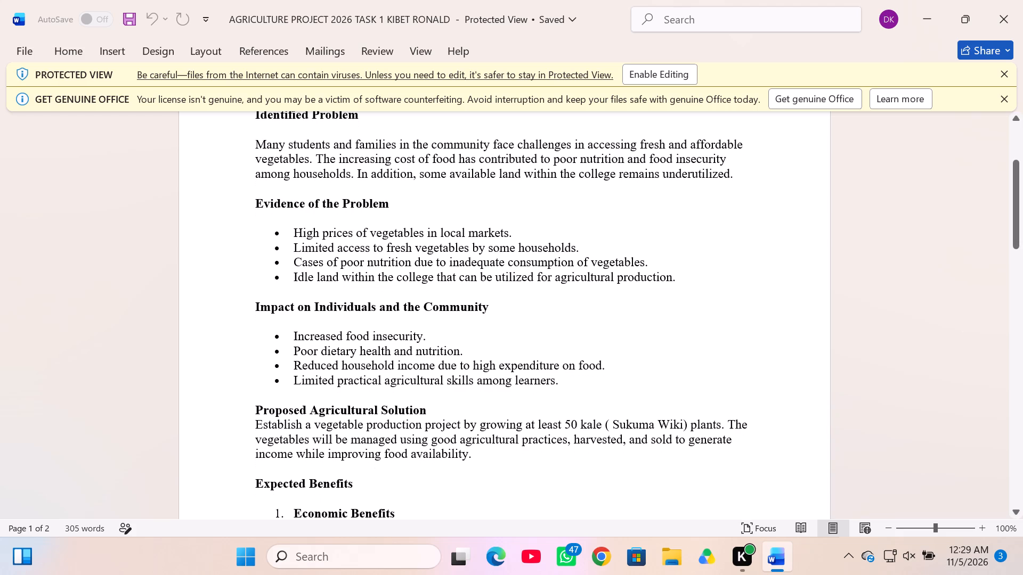
scroll(454, 335, down, 2)
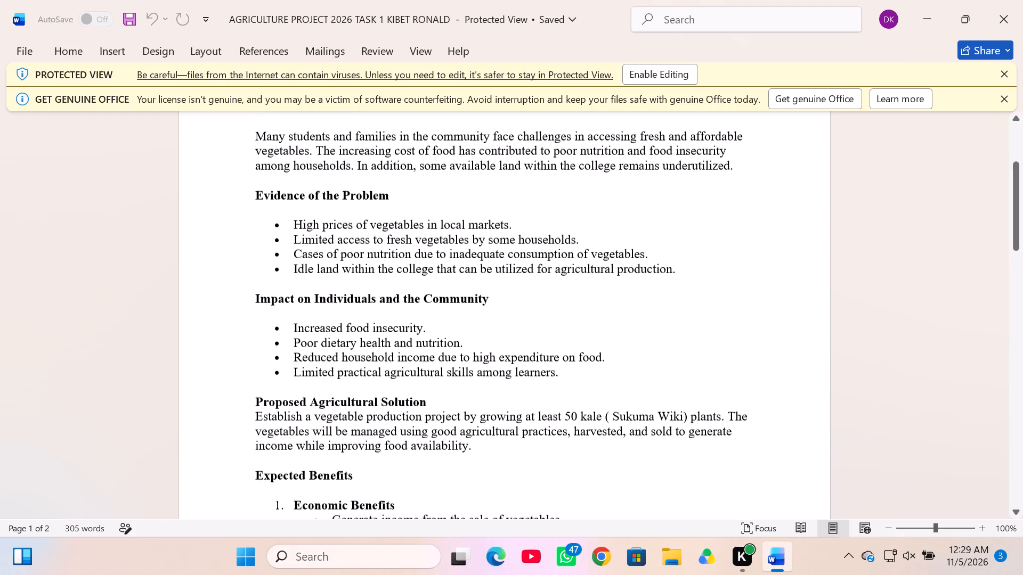
scroll(454, 335, down, 1)
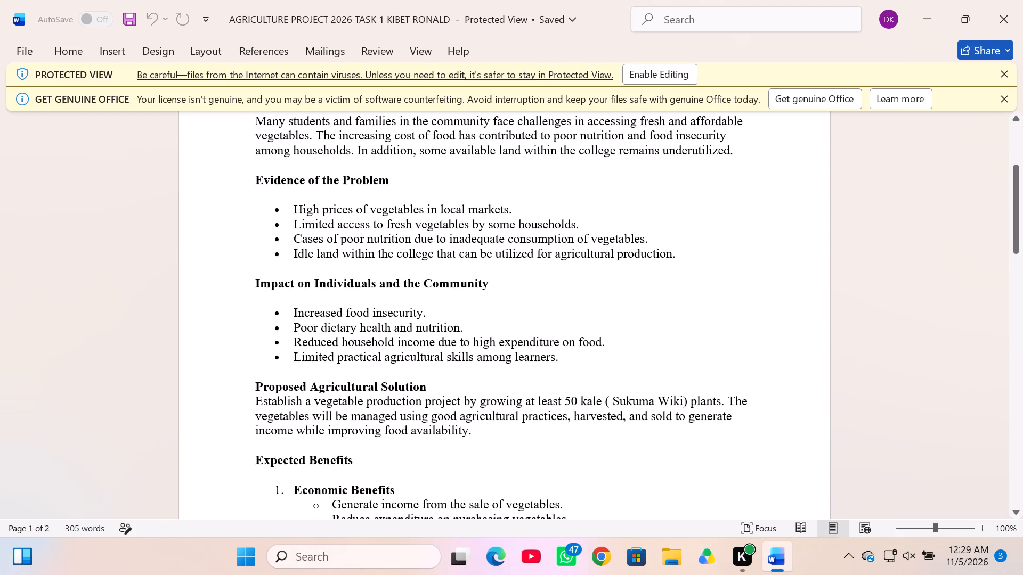
scroll(454, 335, down, 6)
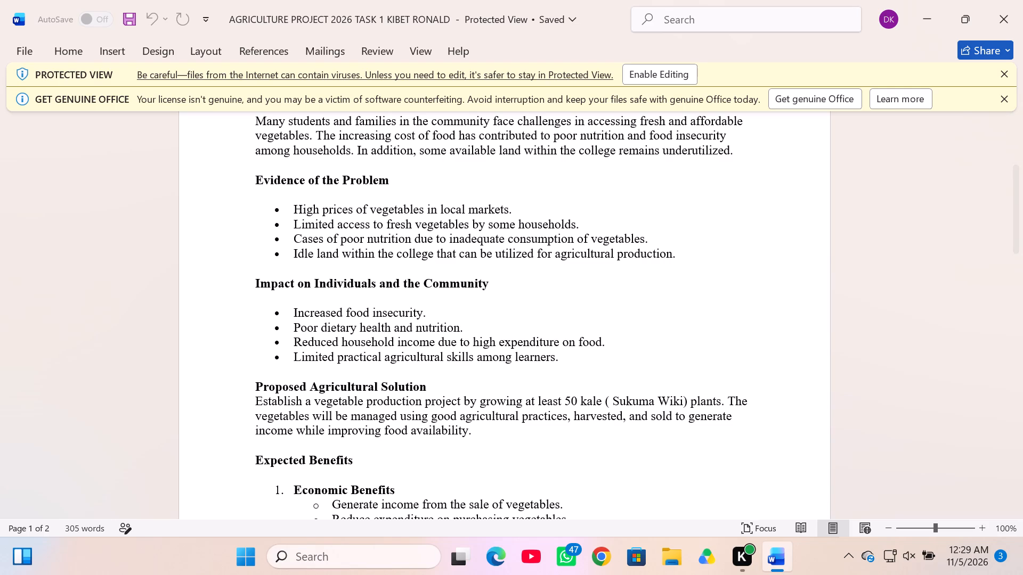
scroll(454, 335, down, 2)
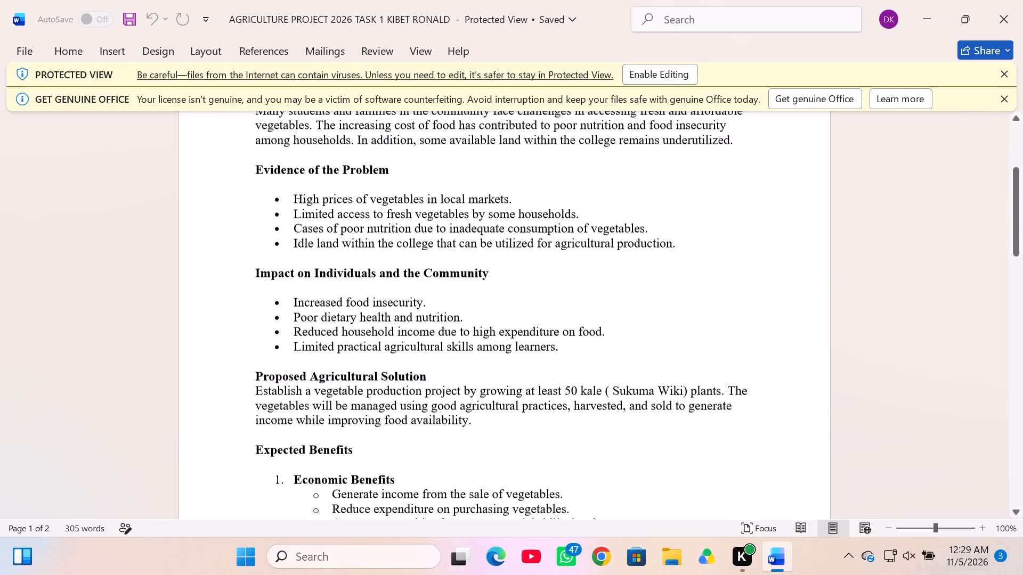
scroll(454, 335, down, 3)
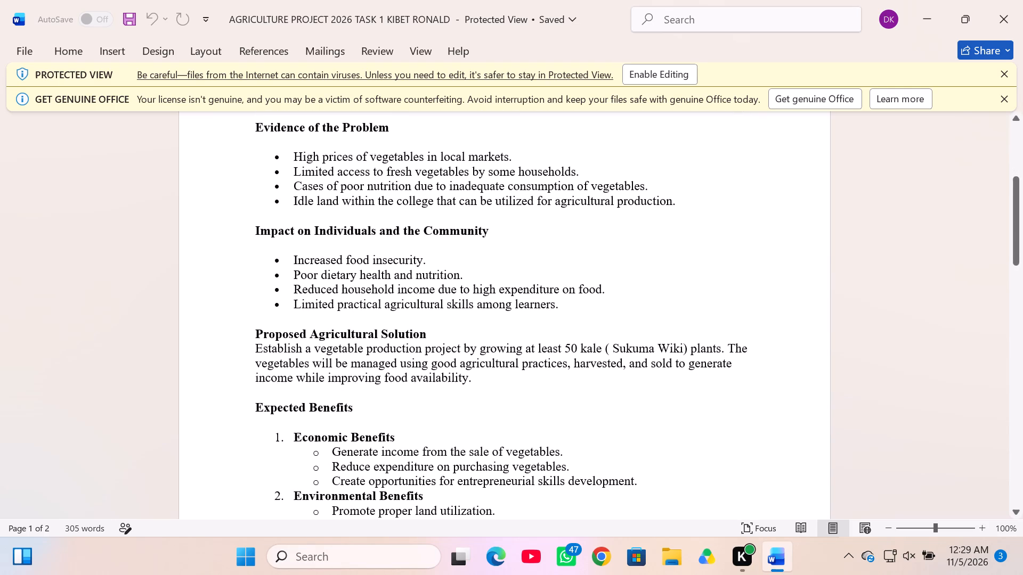
scroll(454, 335, down, 1)
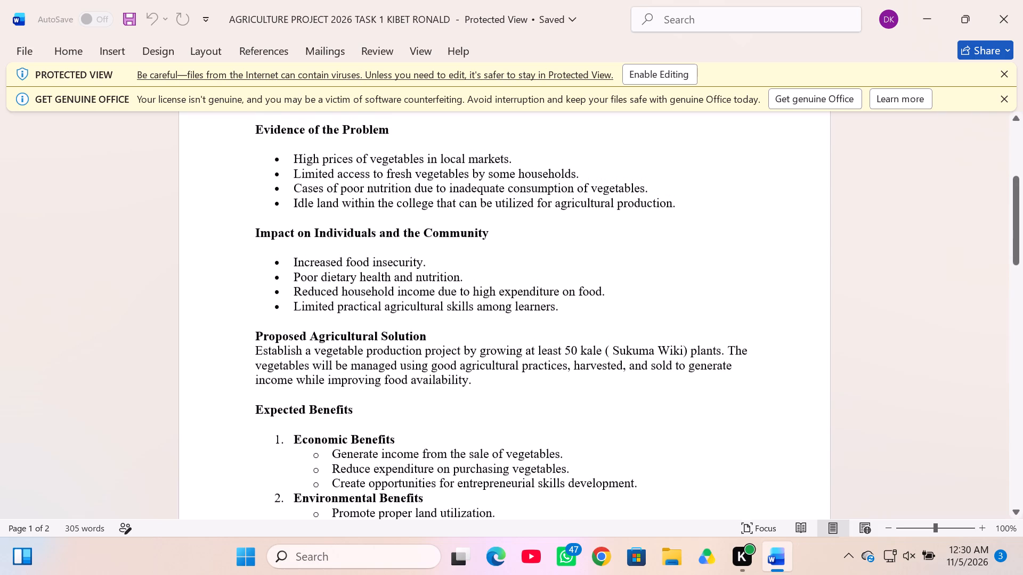
scroll(454, 335, down, 1)
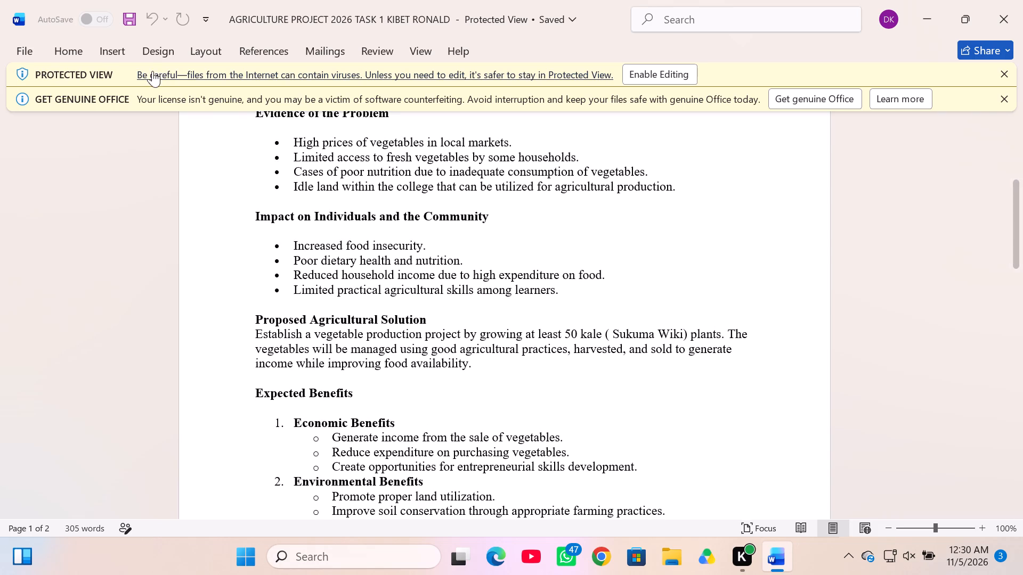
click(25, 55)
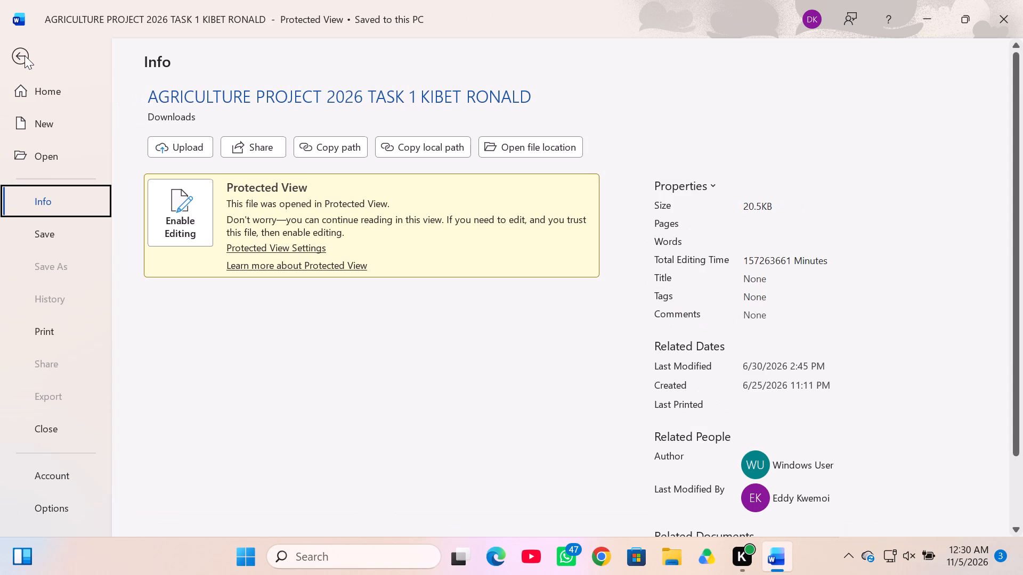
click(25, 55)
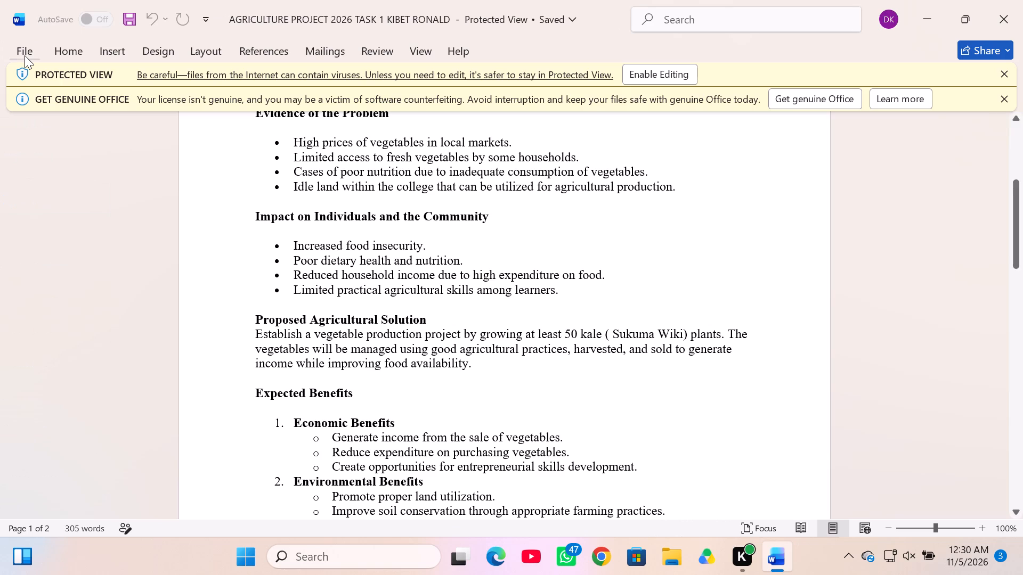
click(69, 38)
Review the document back up from Expected Benefits to the Identified Problem section.
scroll(469, 155, up, 1)
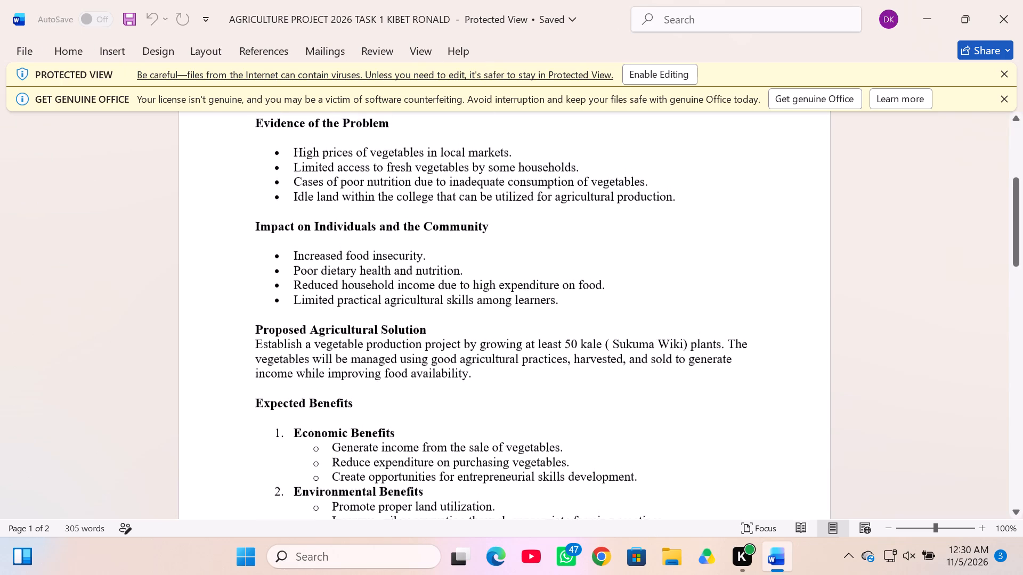
scroll(469, 155, up, 3)
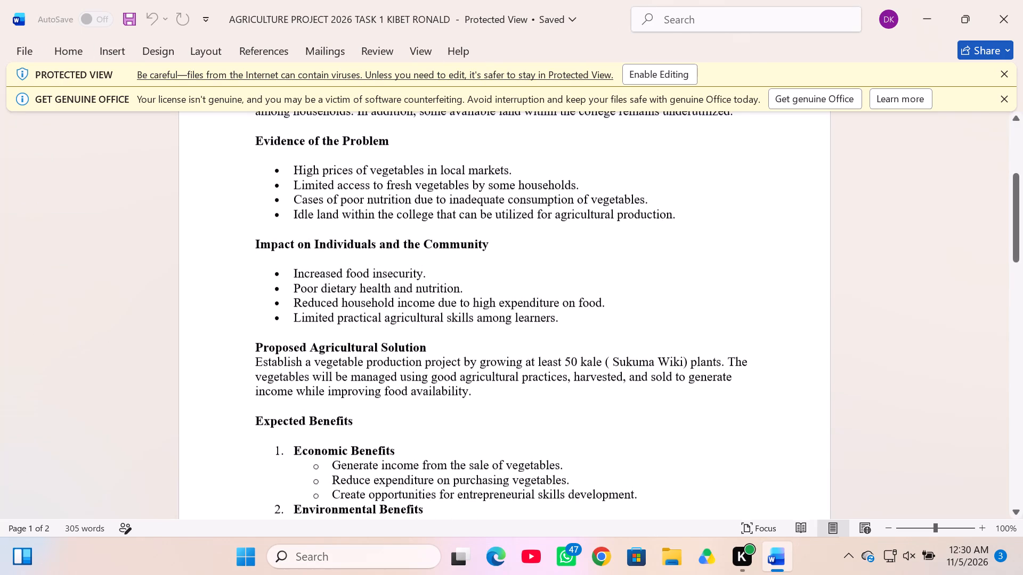
scroll(469, 155, up, 3)
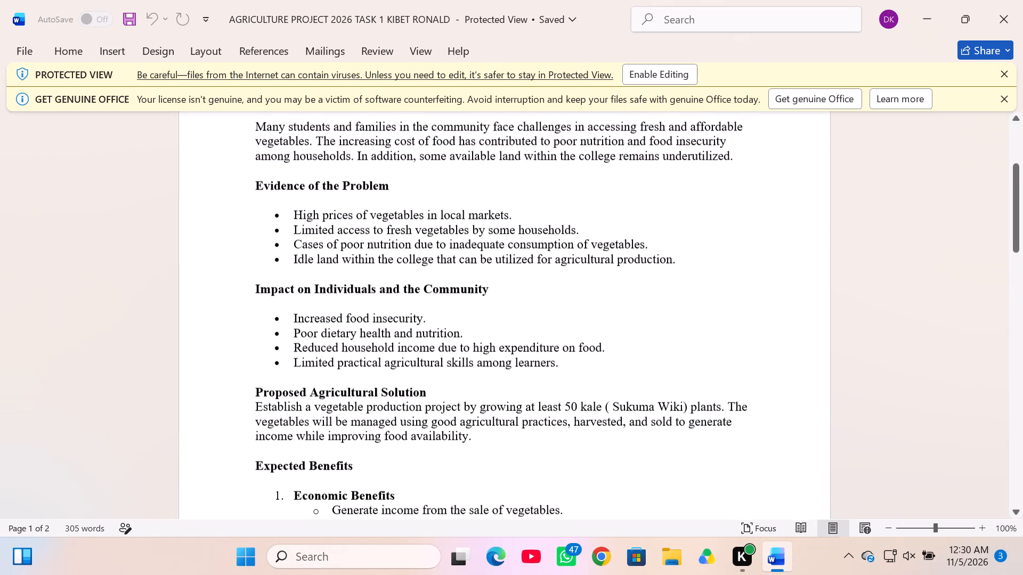
scroll(469, 155, up, 3)
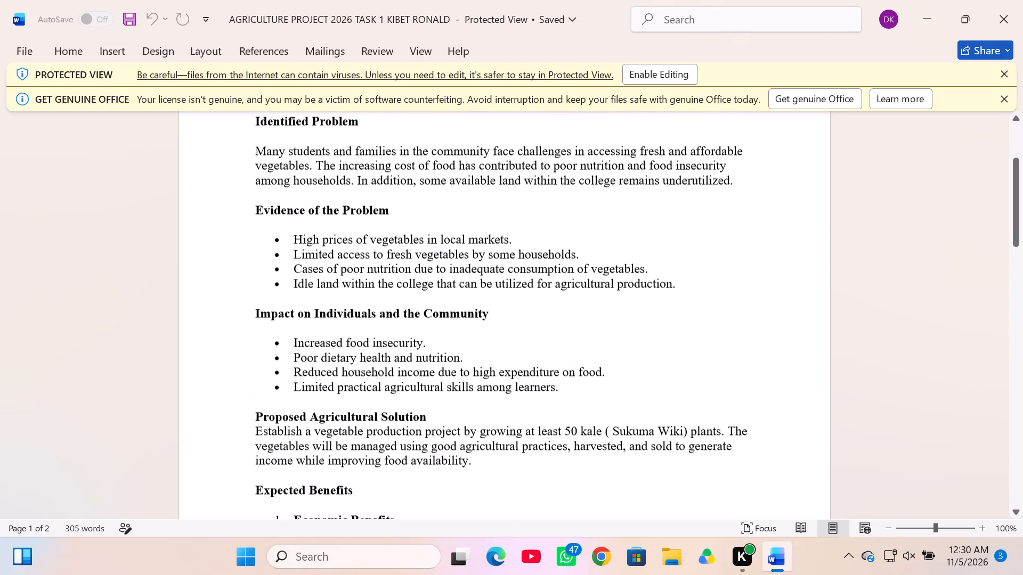
scroll(469, 155, up, 1)
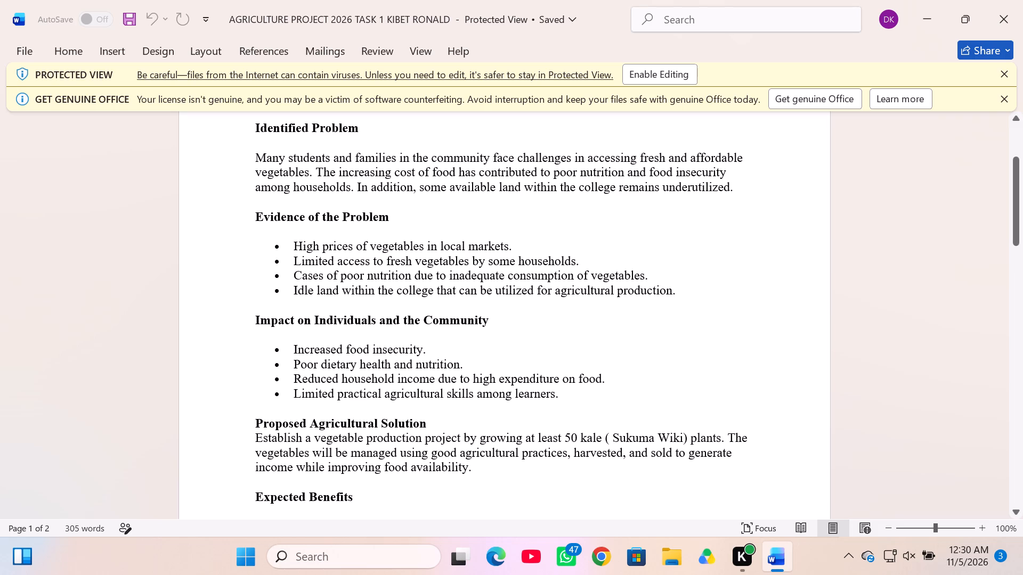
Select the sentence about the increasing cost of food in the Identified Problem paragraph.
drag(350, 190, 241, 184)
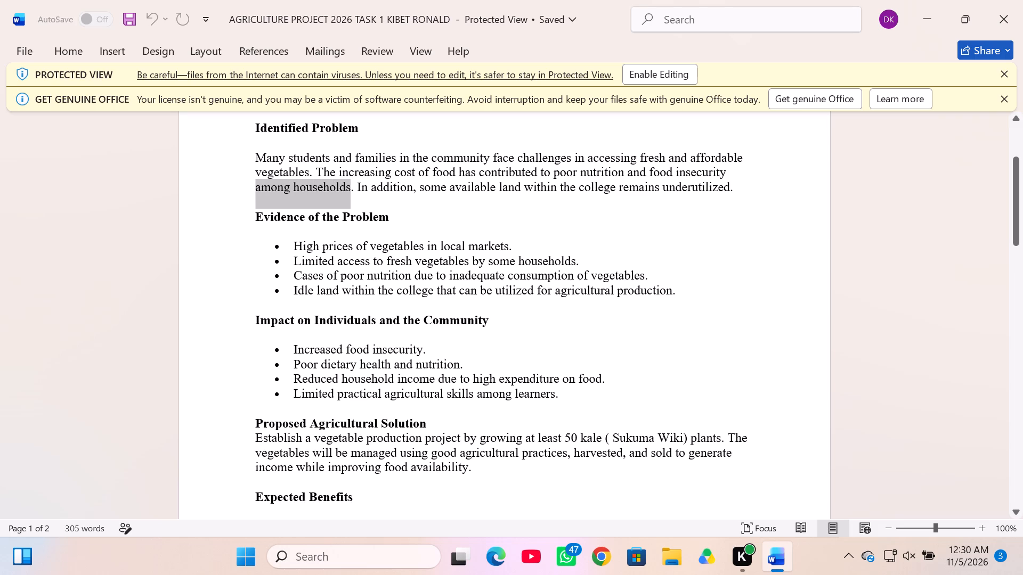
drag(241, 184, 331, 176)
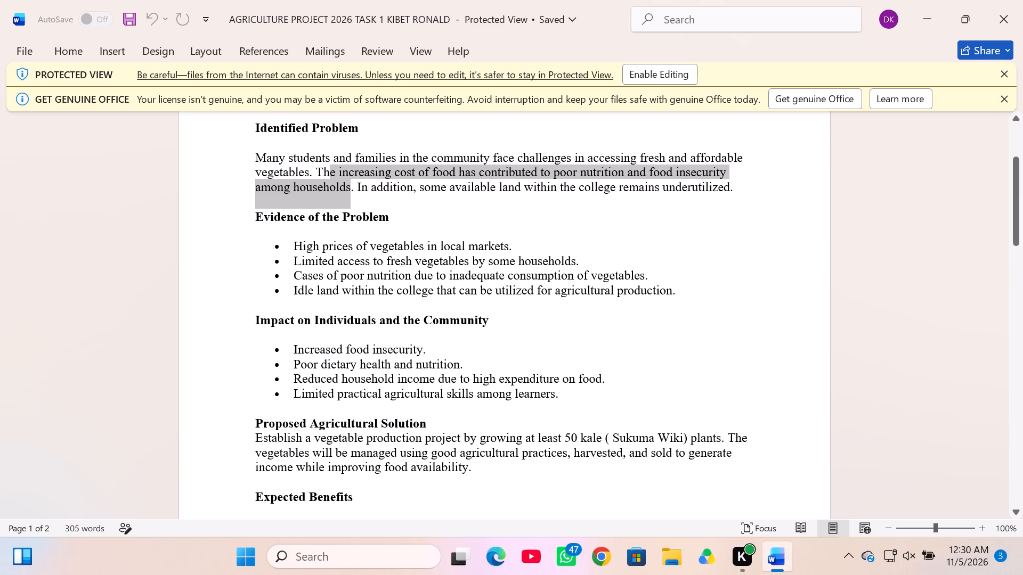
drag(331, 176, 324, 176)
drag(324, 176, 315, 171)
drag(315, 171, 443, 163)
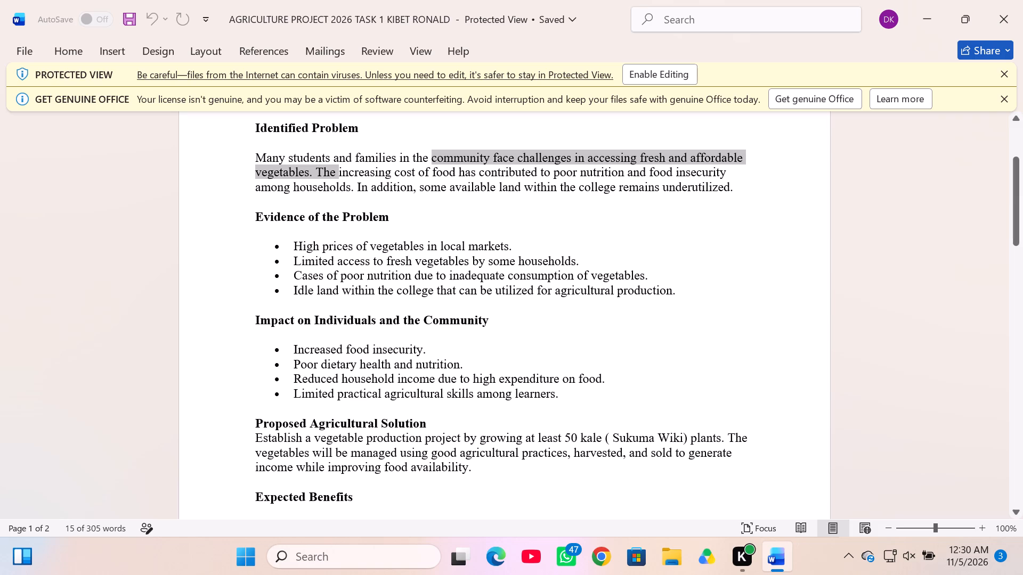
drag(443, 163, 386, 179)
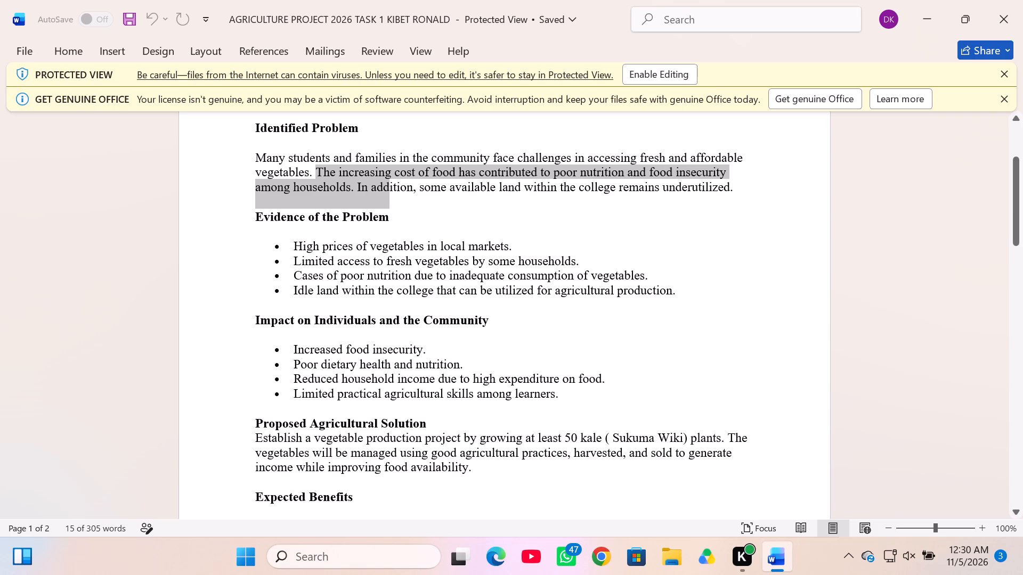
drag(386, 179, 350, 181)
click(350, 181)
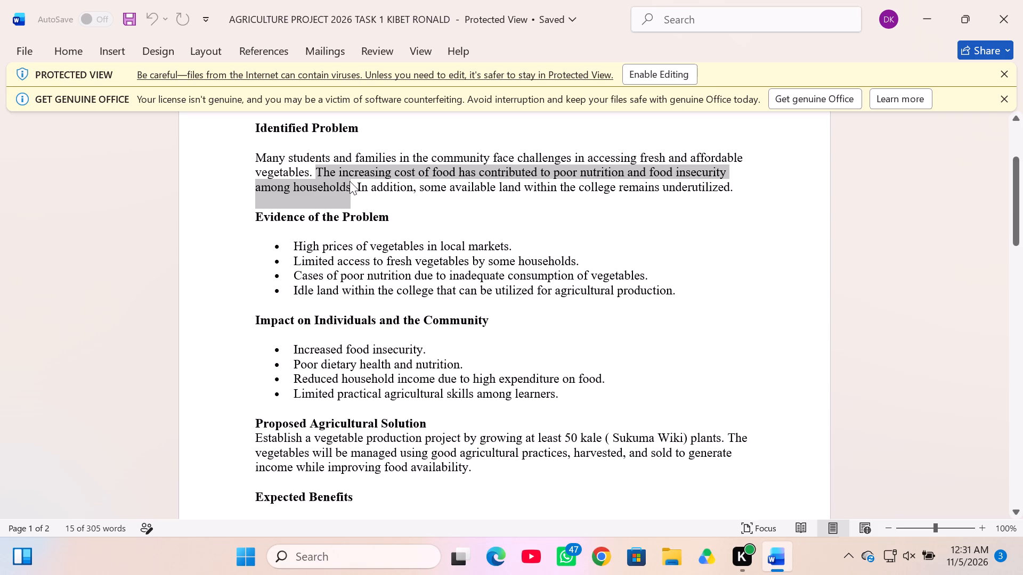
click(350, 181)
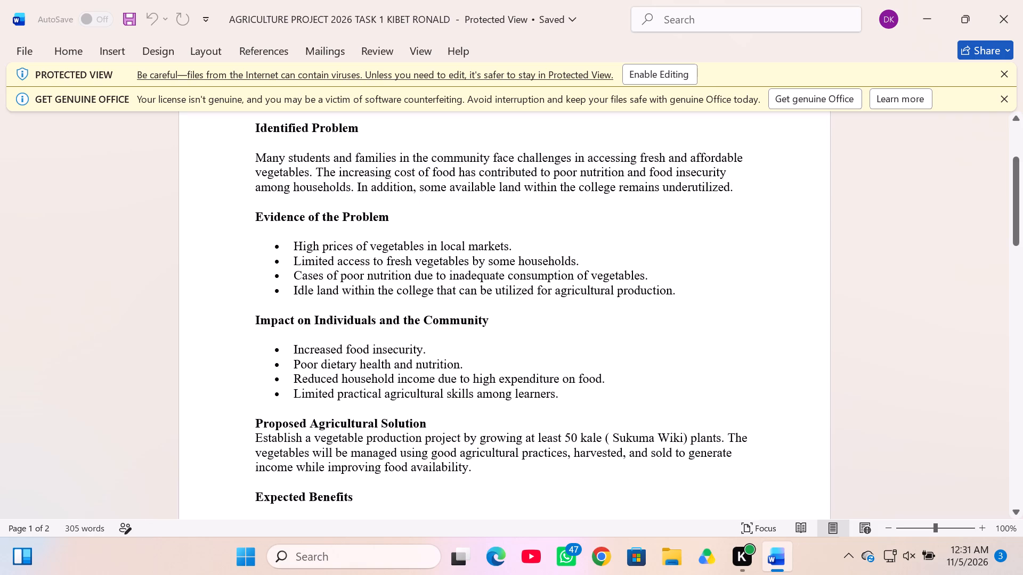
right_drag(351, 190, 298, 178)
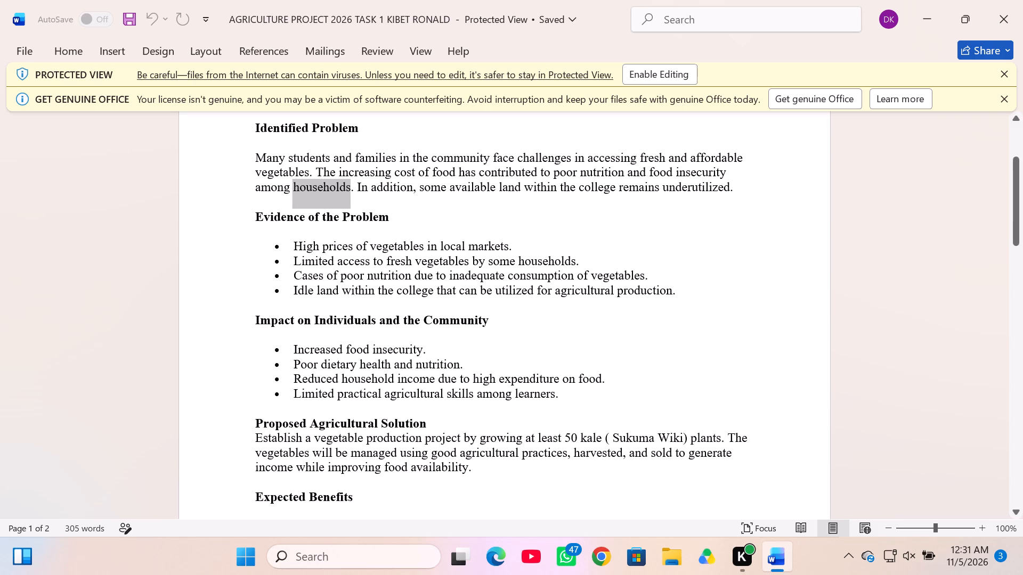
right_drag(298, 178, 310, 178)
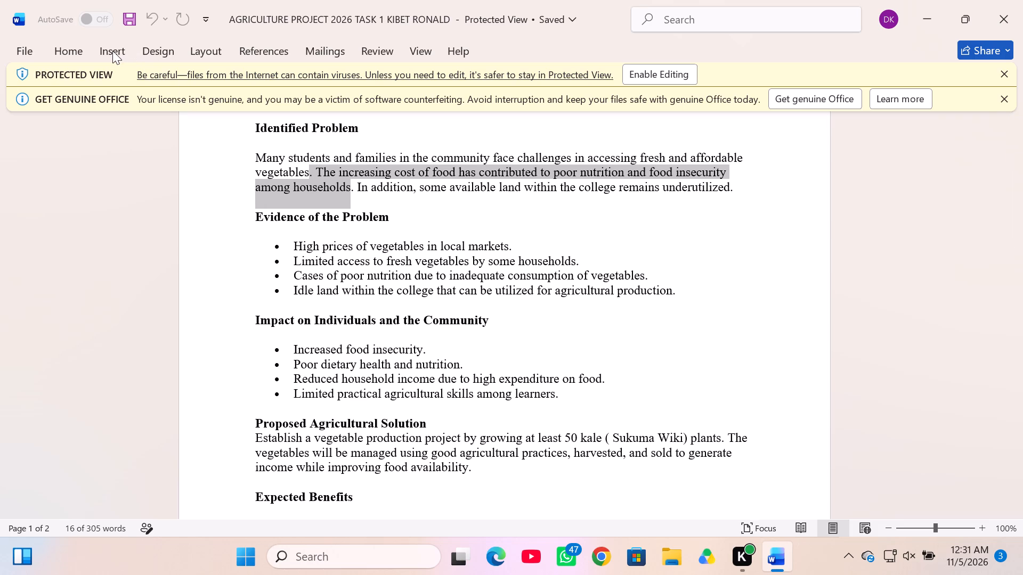
Select the "Identified Problem" heading line.
click(146, 150)
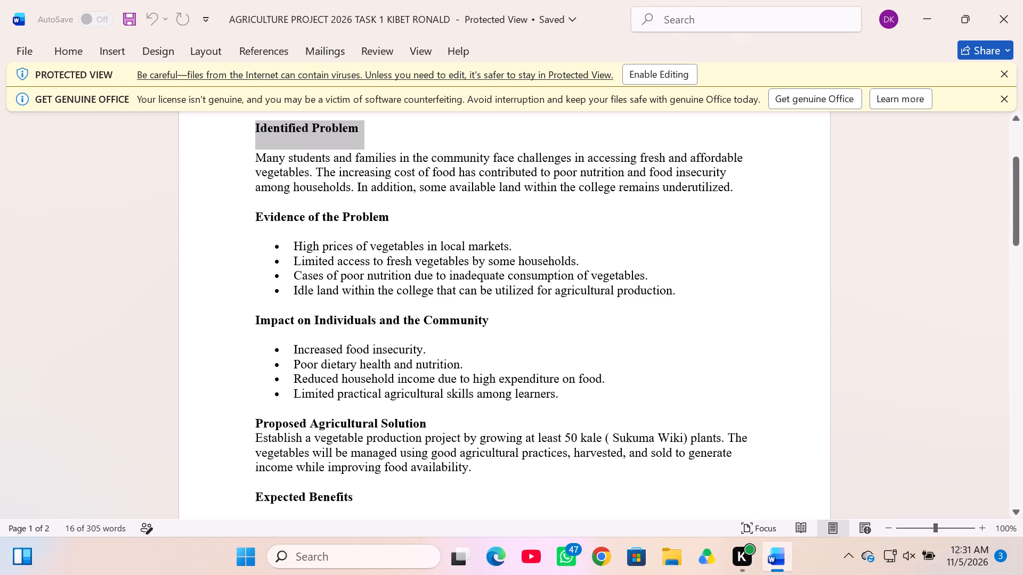
click(146, 150)
double_click(146, 150)
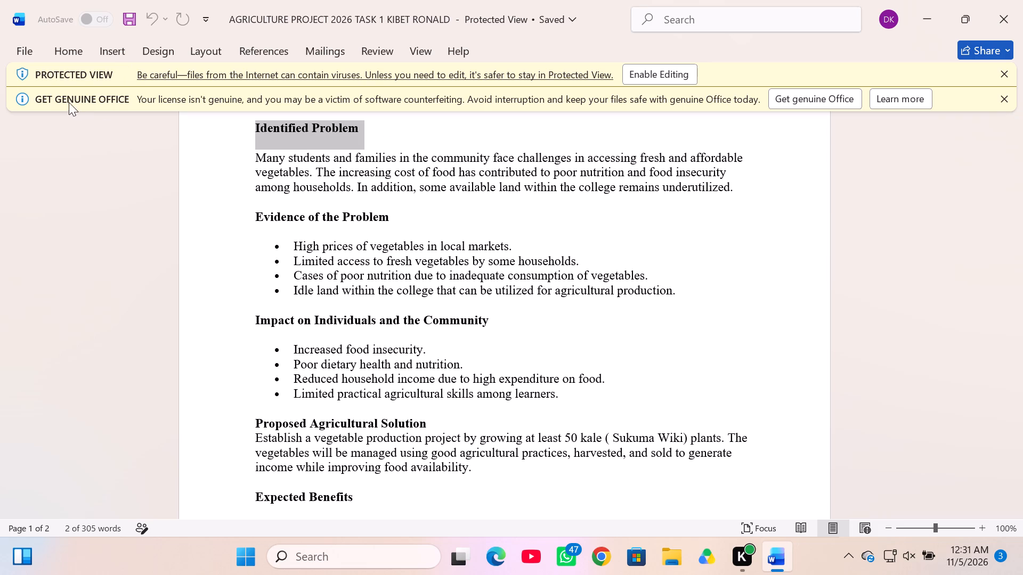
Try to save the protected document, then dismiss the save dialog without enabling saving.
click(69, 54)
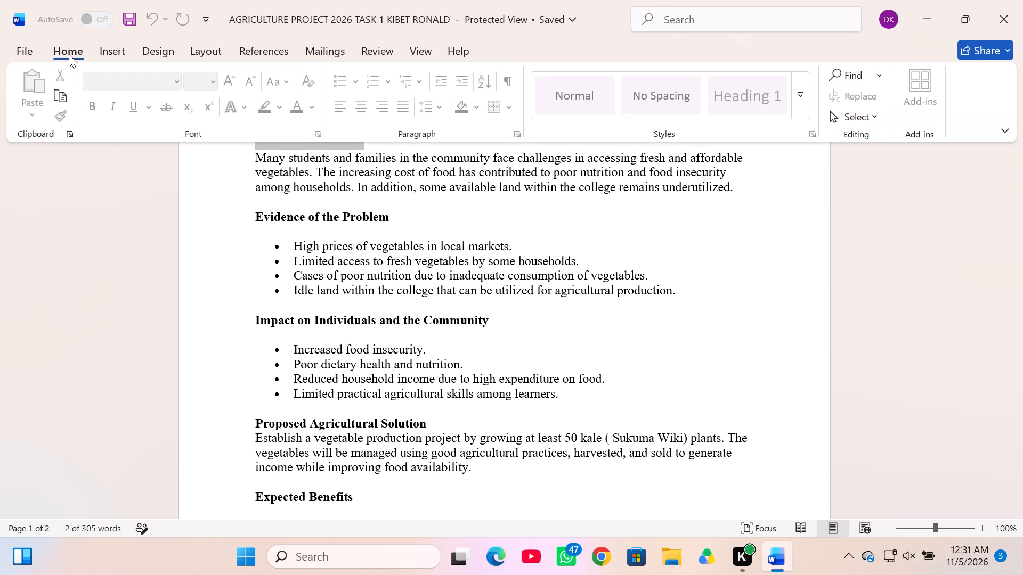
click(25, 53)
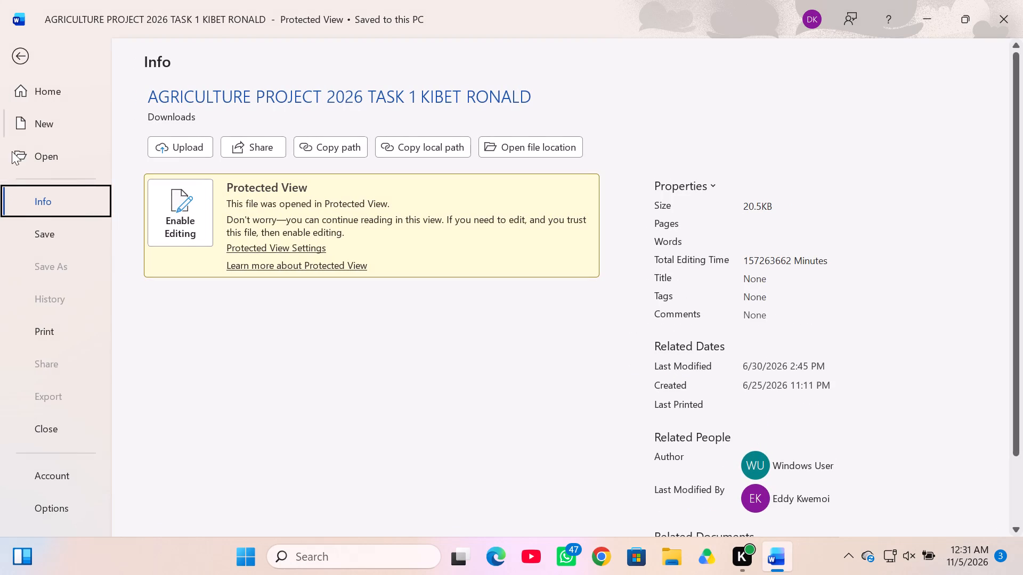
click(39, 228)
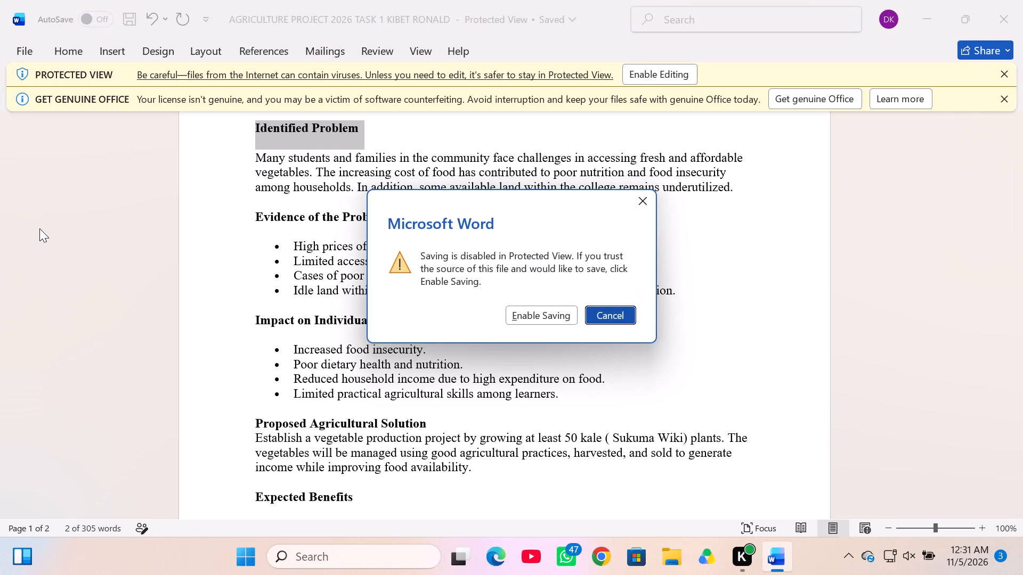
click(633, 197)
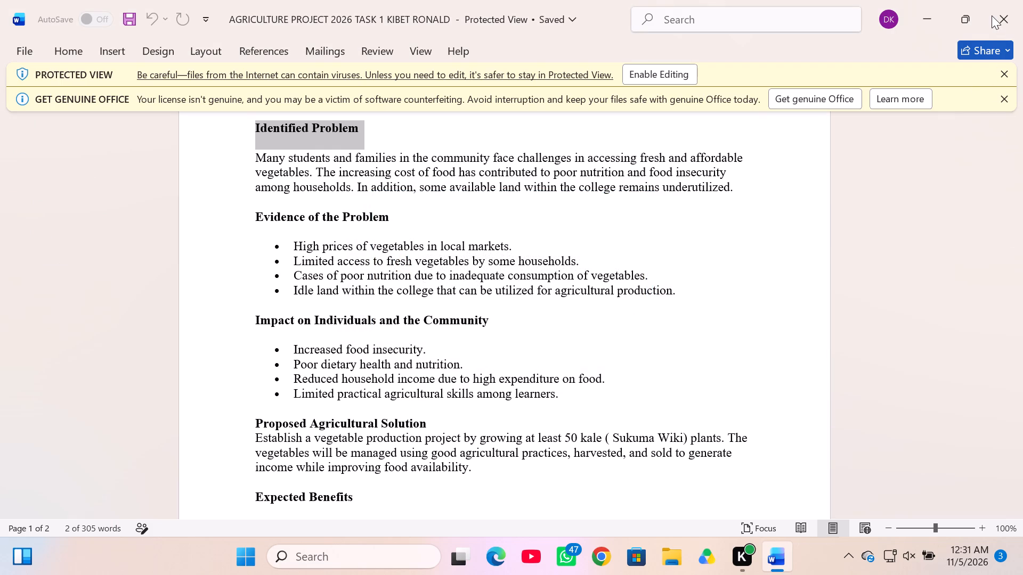
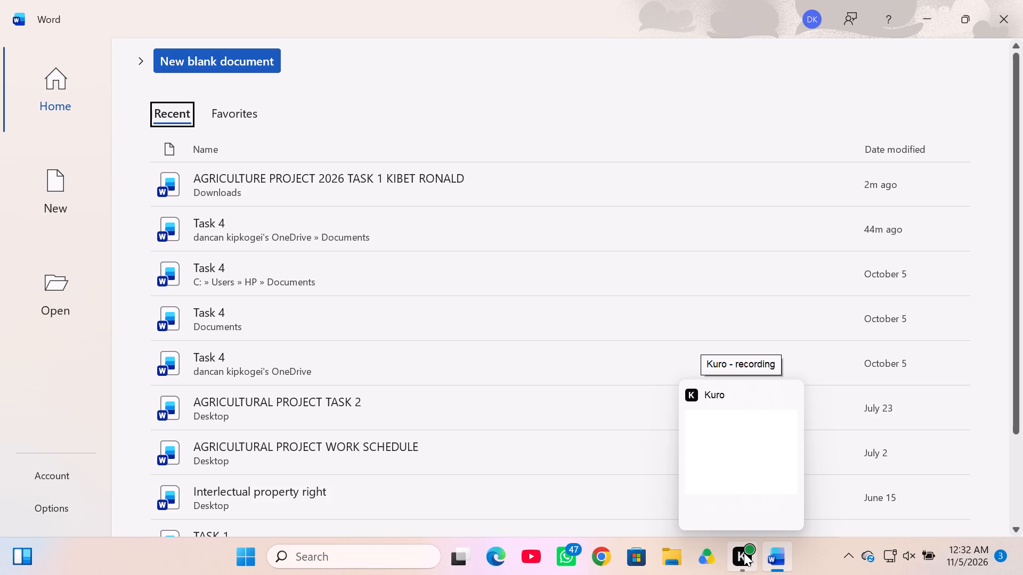
Open the recent Task 4 document stored in the OneDrive Documents folder.
click(409, 229)
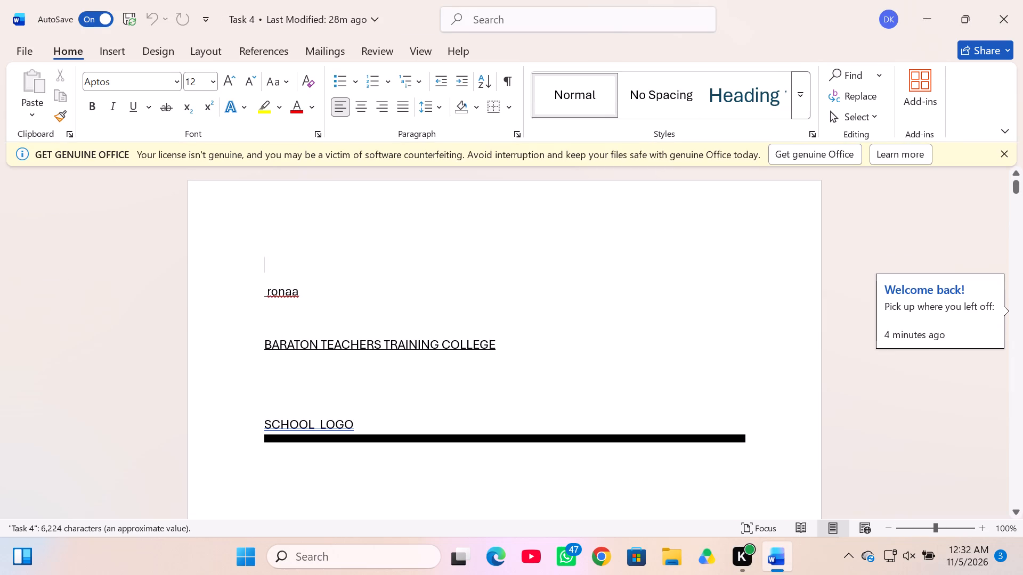
Review the Task 4 document from the cover page and school logo down to the Chapter 1 Introduction.
scroll(440, 368, down, 3)
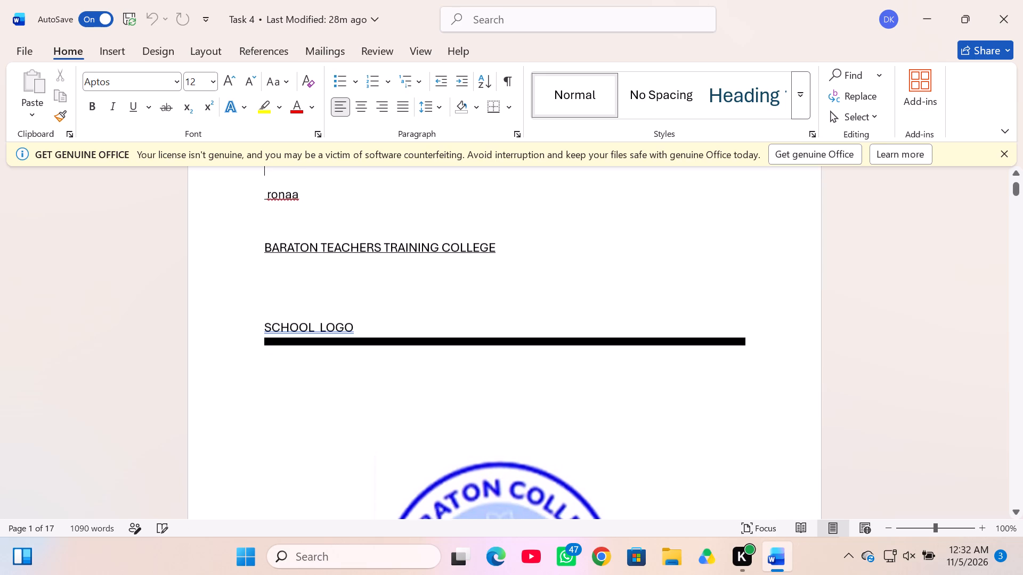
scroll(440, 368, down, 4)
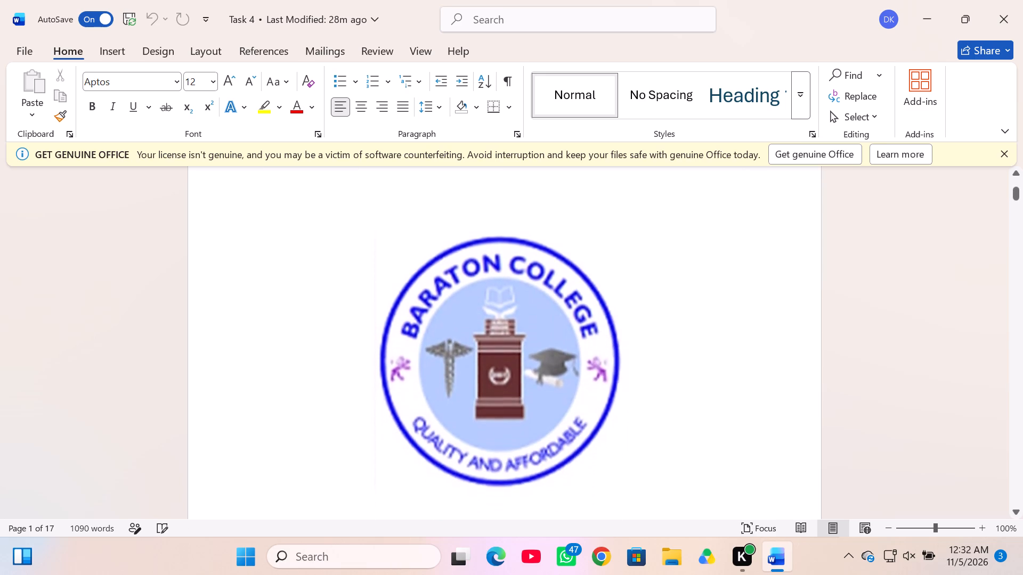
scroll(440, 368, down, 3)
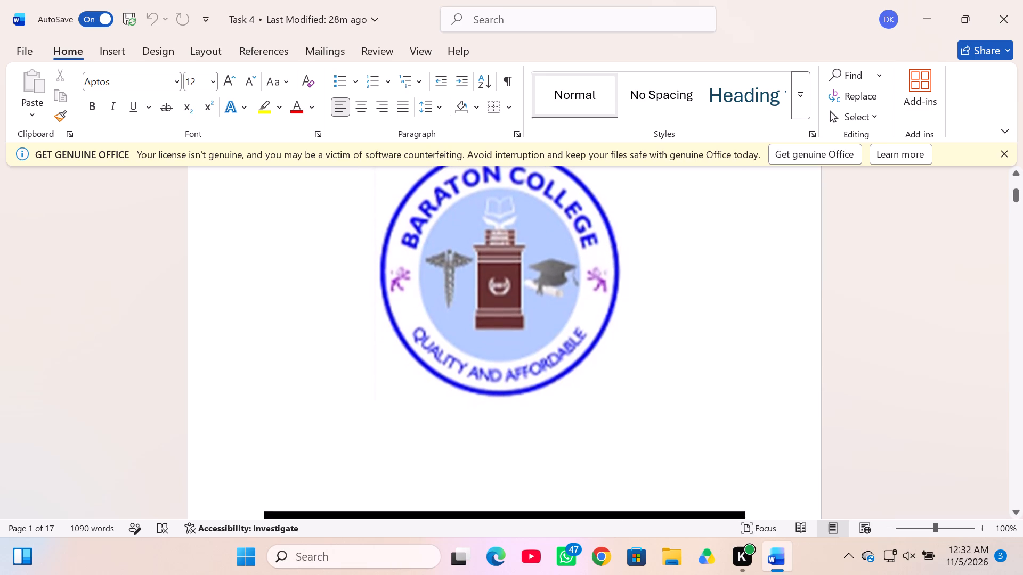
scroll(440, 355, down, 2)
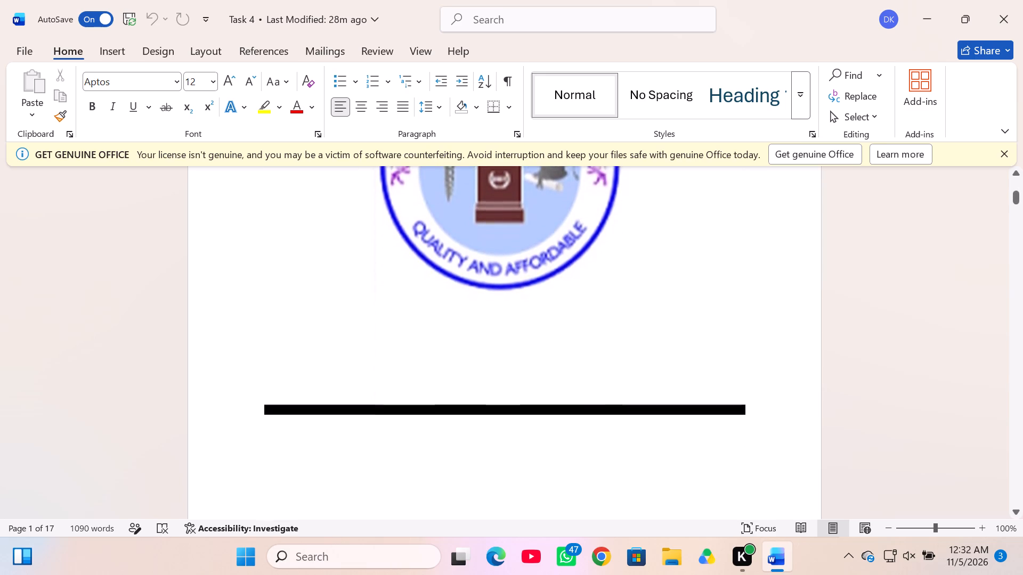
scroll(440, 355, down, 8)
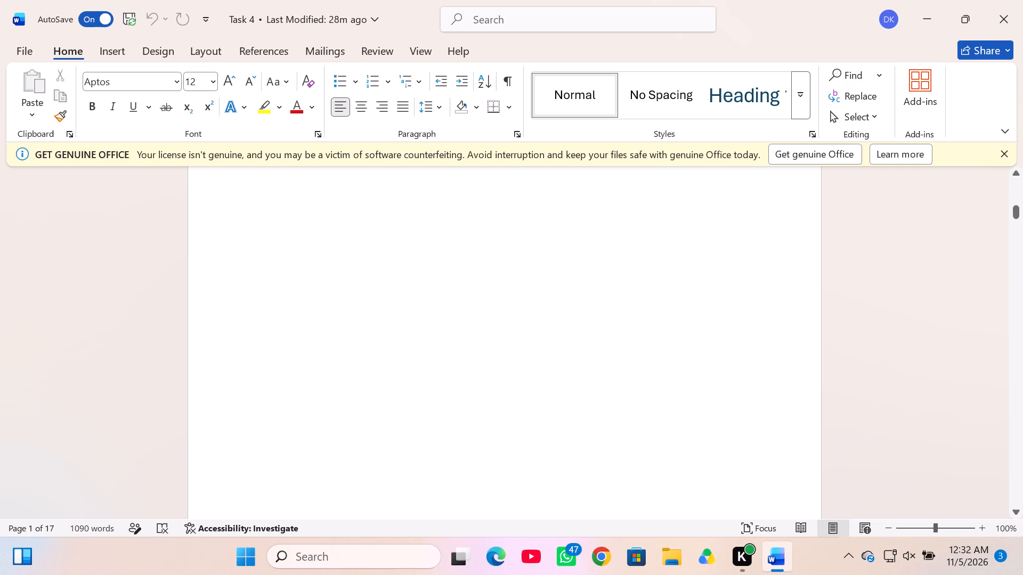
scroll(440, 355, down, 6)
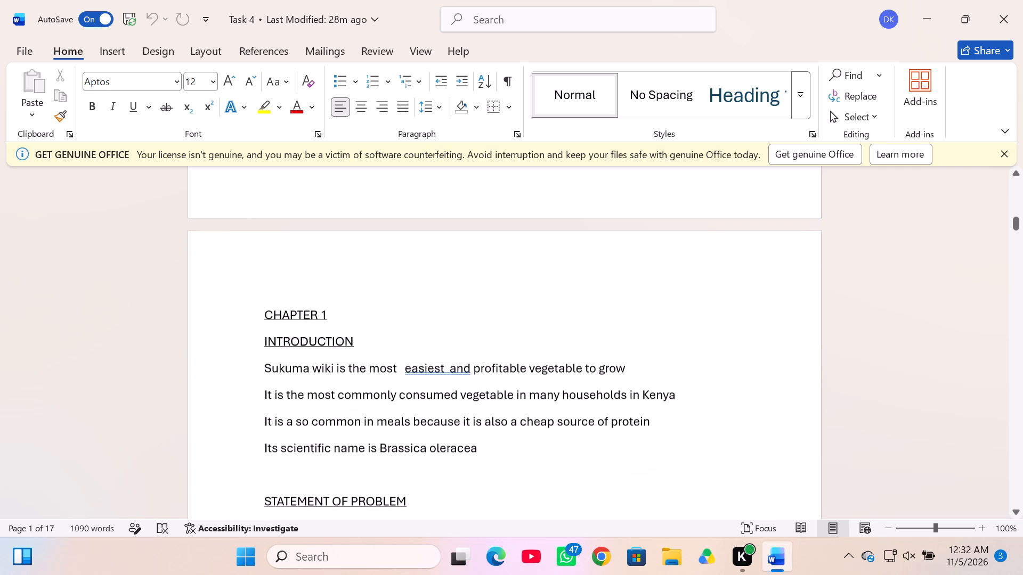
scroll(440, 355, down, 1)
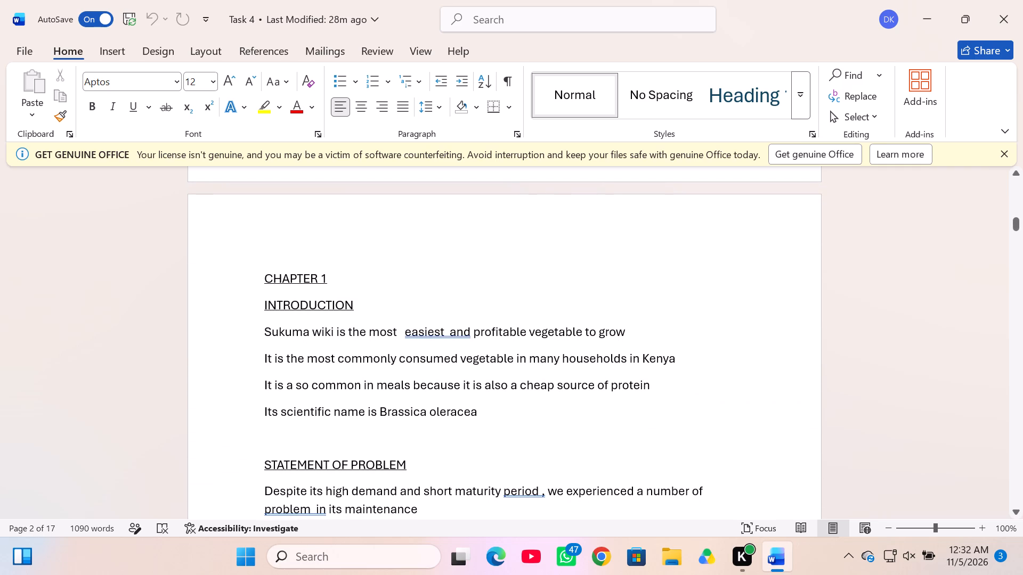
Apply the suggested grammar corrections so the first Introduction sentence reads "Sukuma wiki is the easiest and most profitable vegetable to grow".
right_click(445, 335)
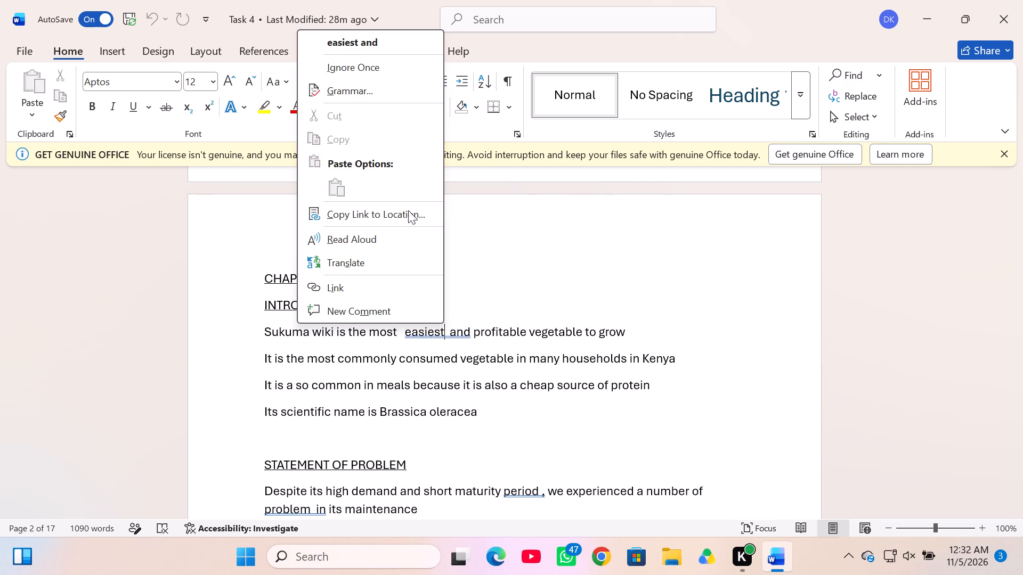
click(356, 44)
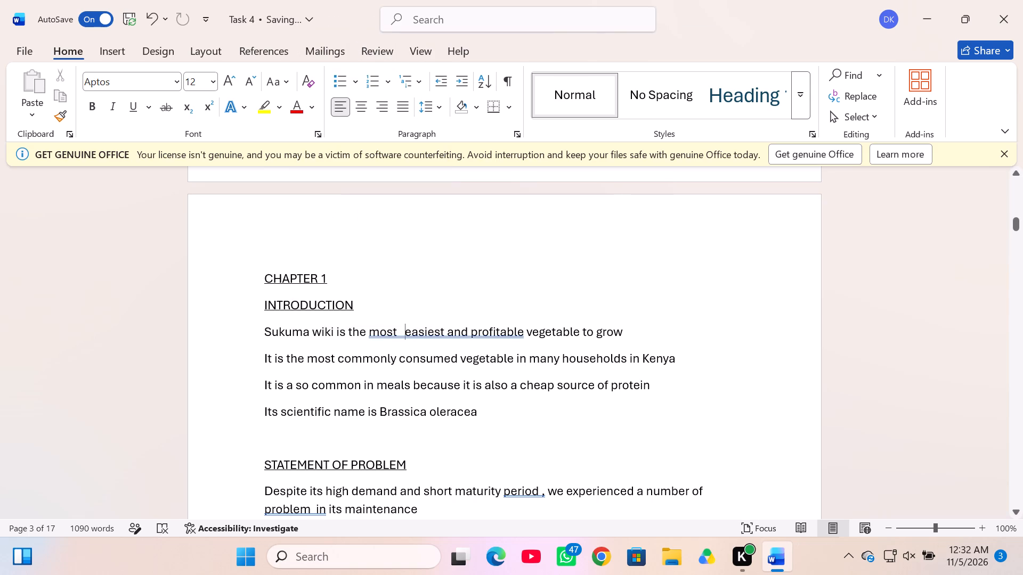
right_click(446, 339)
click(446, 339)
right_click(446, 339)
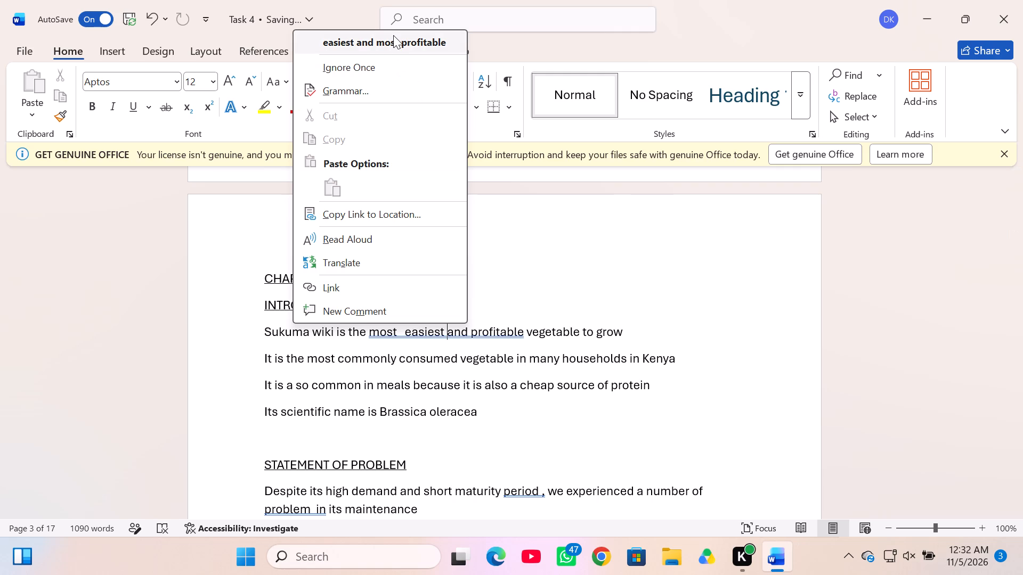
click(393, 35)
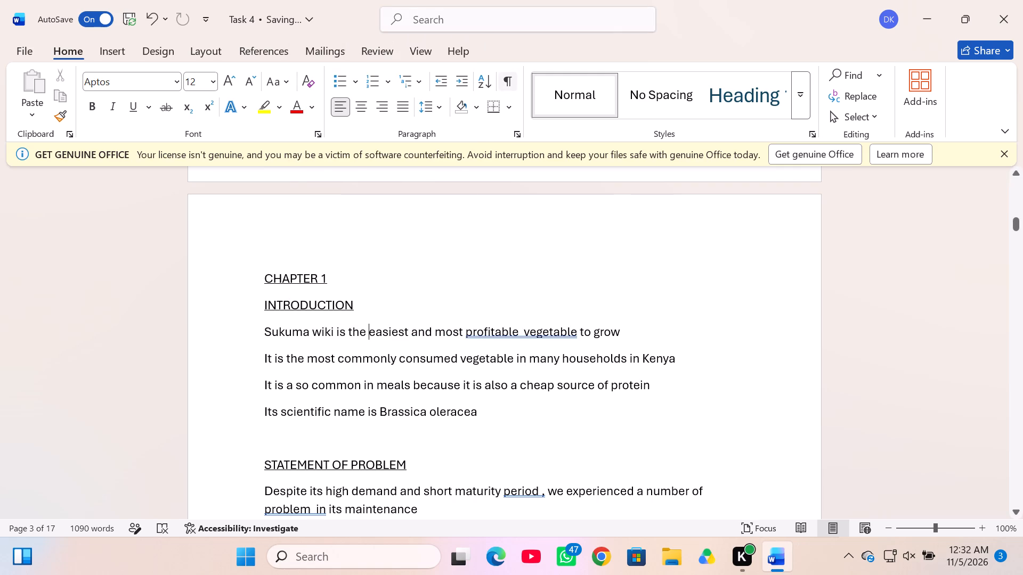
click(523, 335)
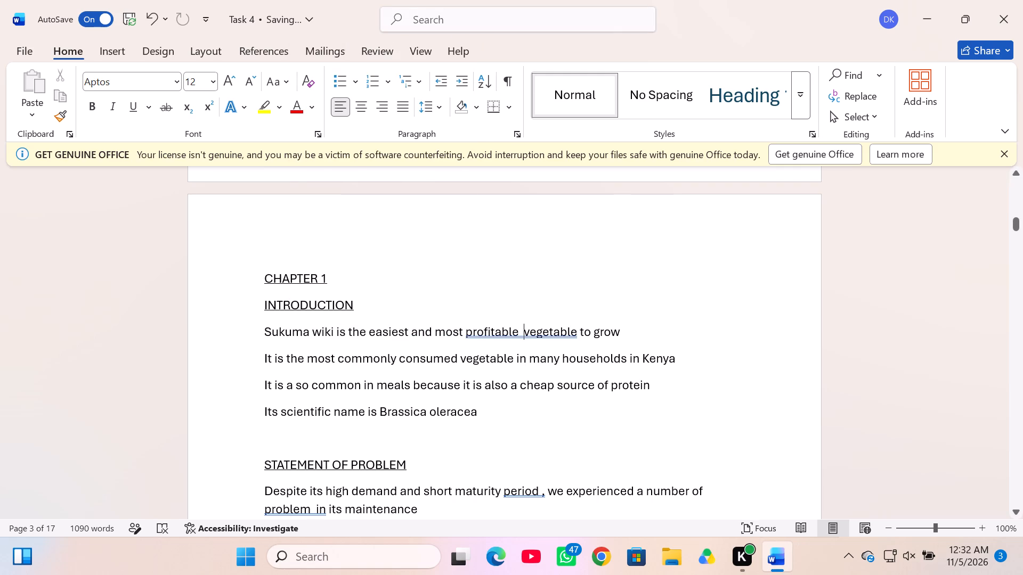
right_click(523, 335)
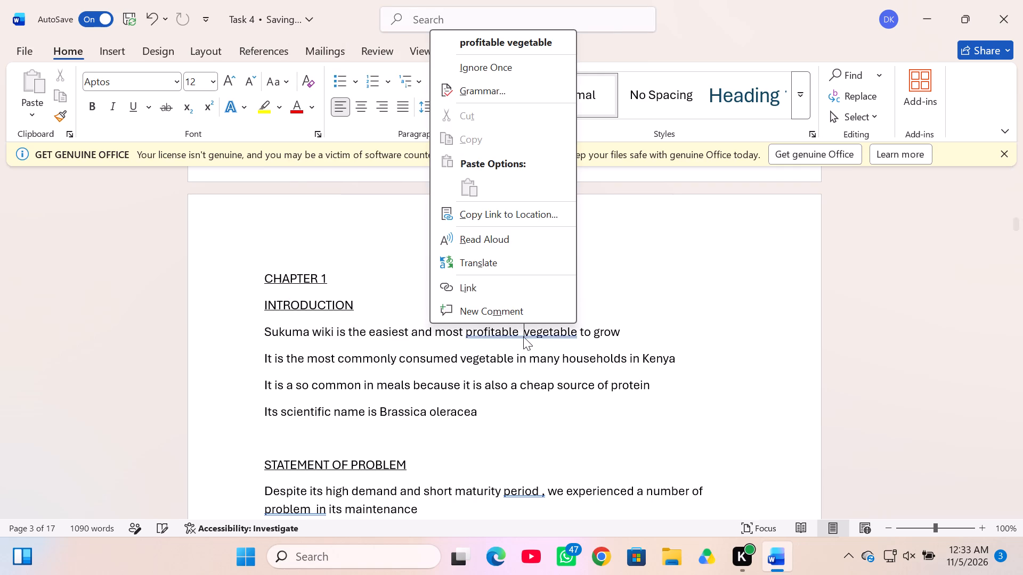
click(484, 35)
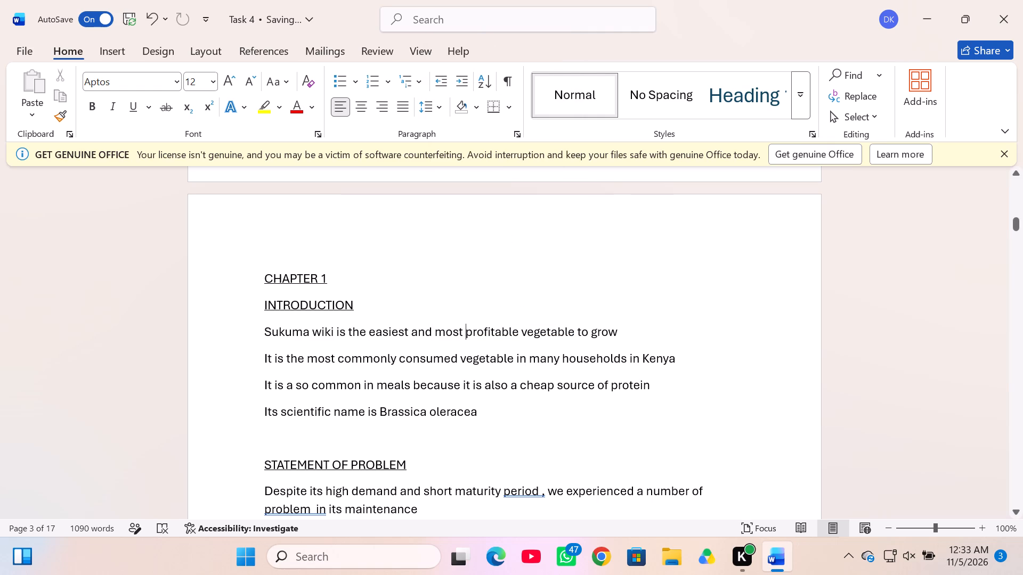
Accept the suggested correction "period," in the first sentence under Statement of Problem.
scroll(493, 357, down, 1)
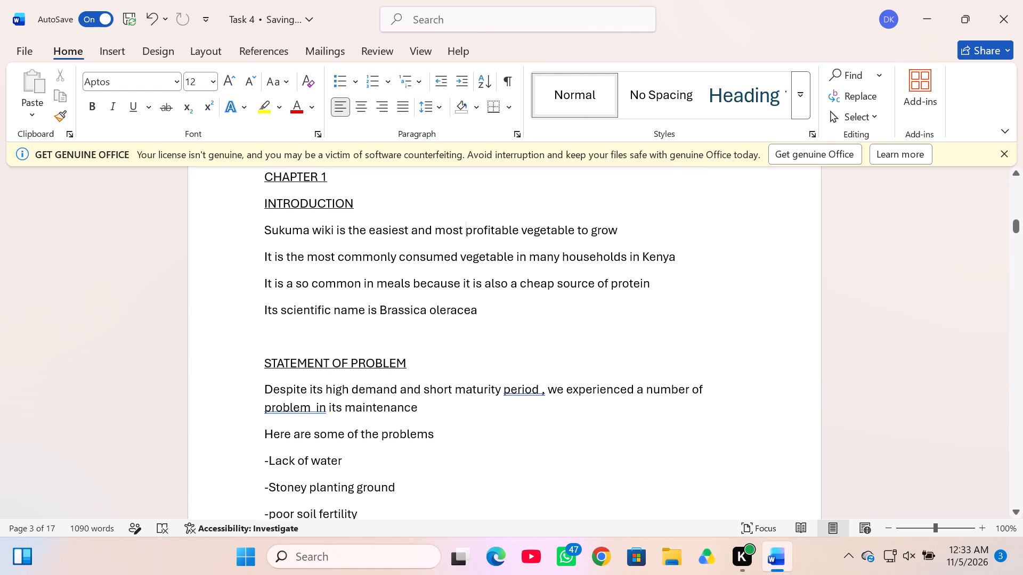
click(525, 395)
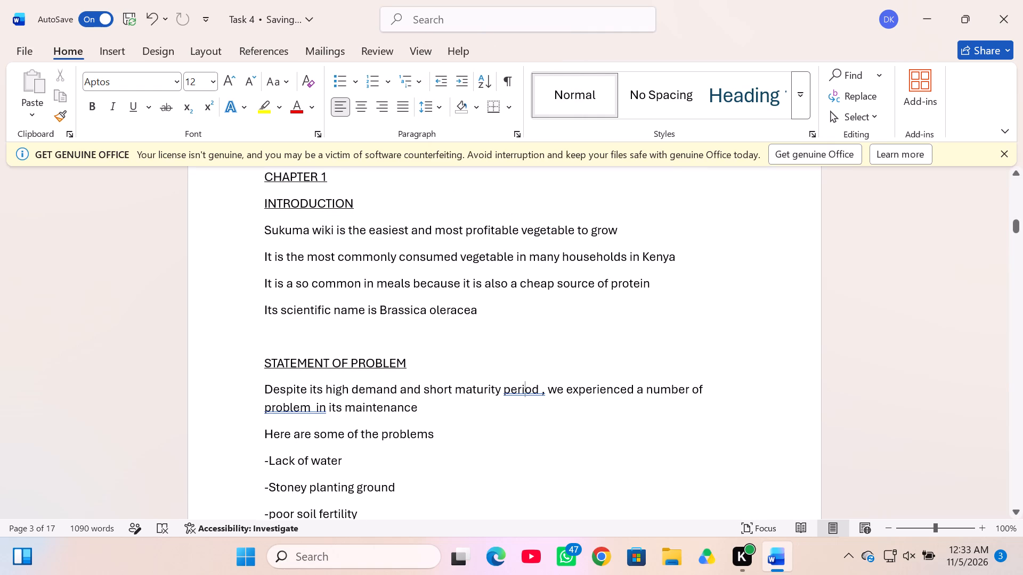
right_click(525, 395)
click(525, 395)
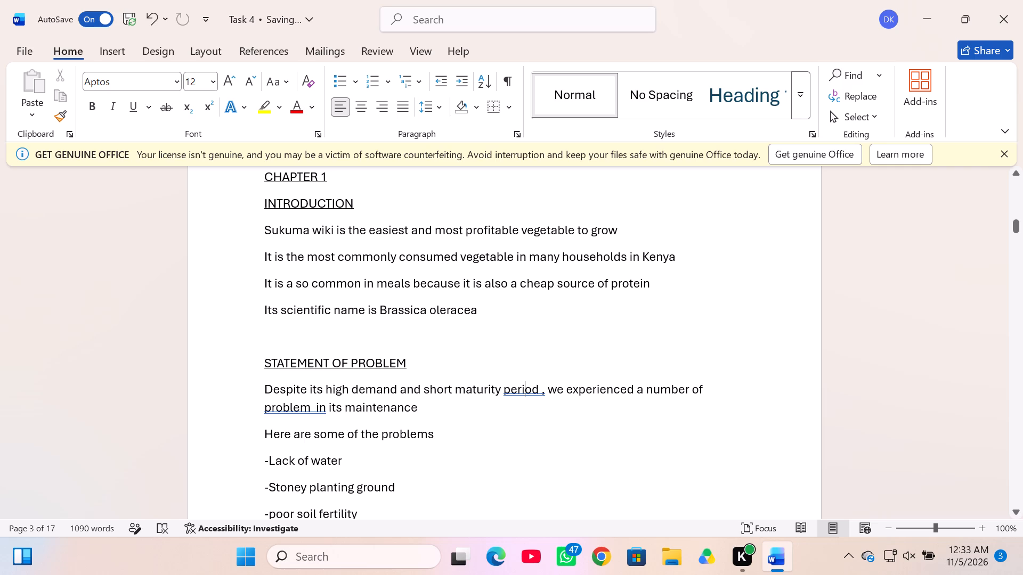
right_click(525, 395)
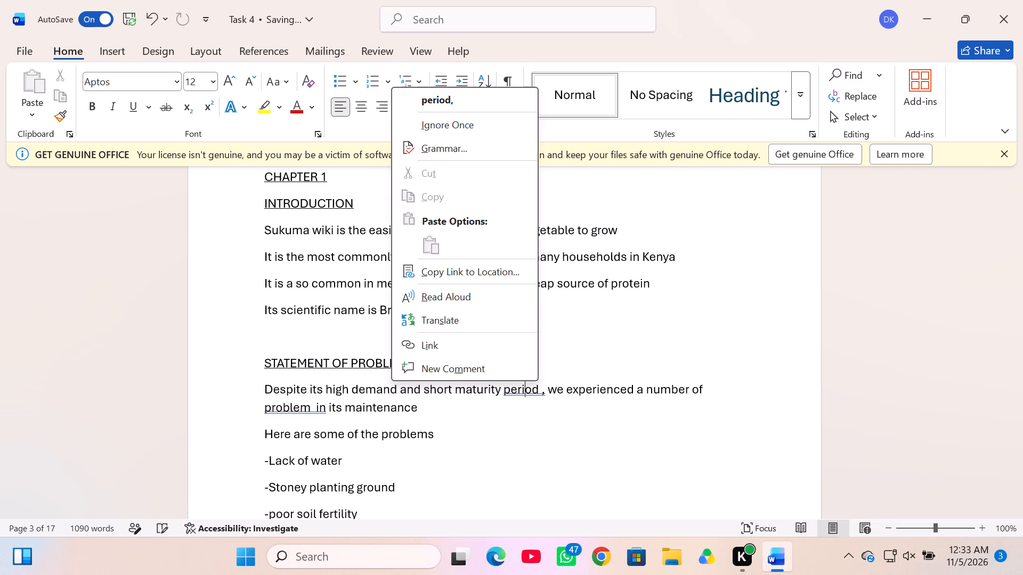
click(431, 94)
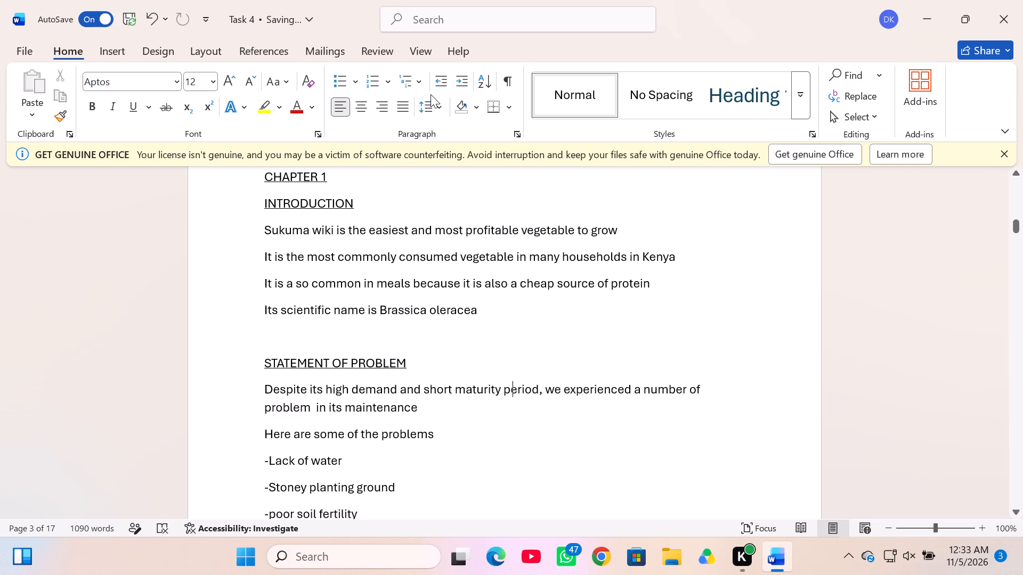
Correct the flagged wording to "problems in" in the first Statement of Problem sentence using the suggested grammar fixes.
click(295, 409)
right_click(295, 409)
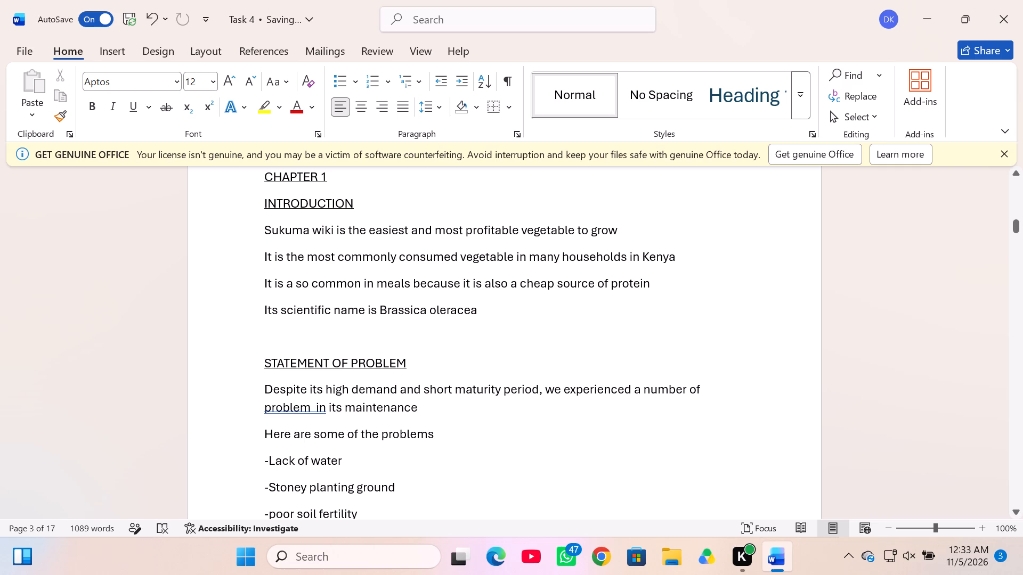
right_click(295, 411)
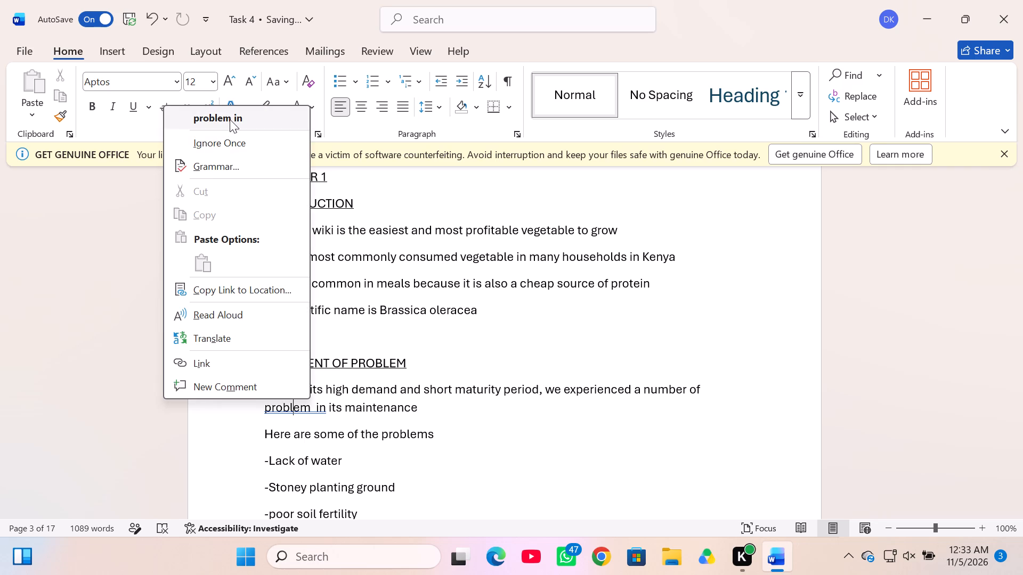
click(230, 119)
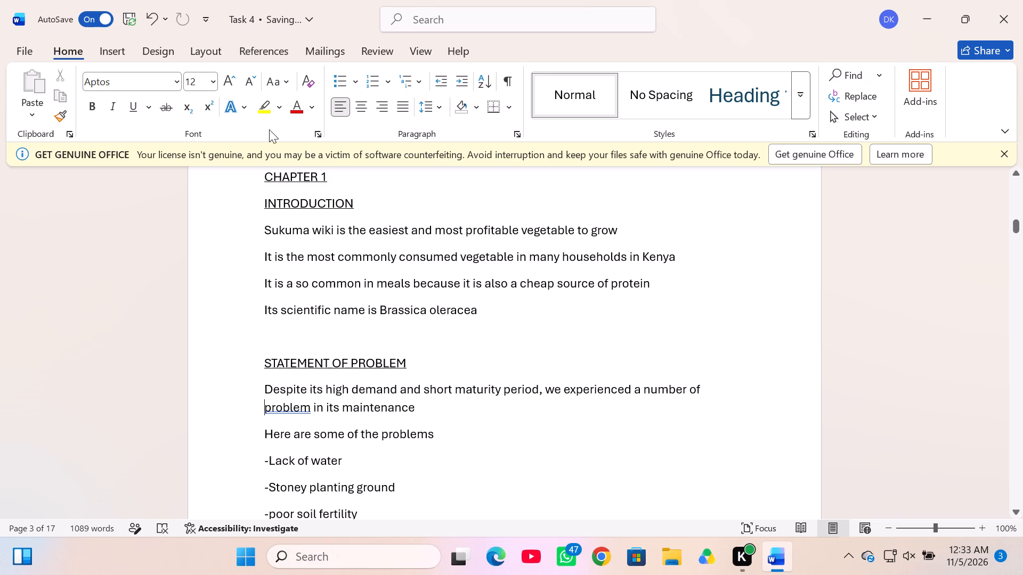
click(291, 415)
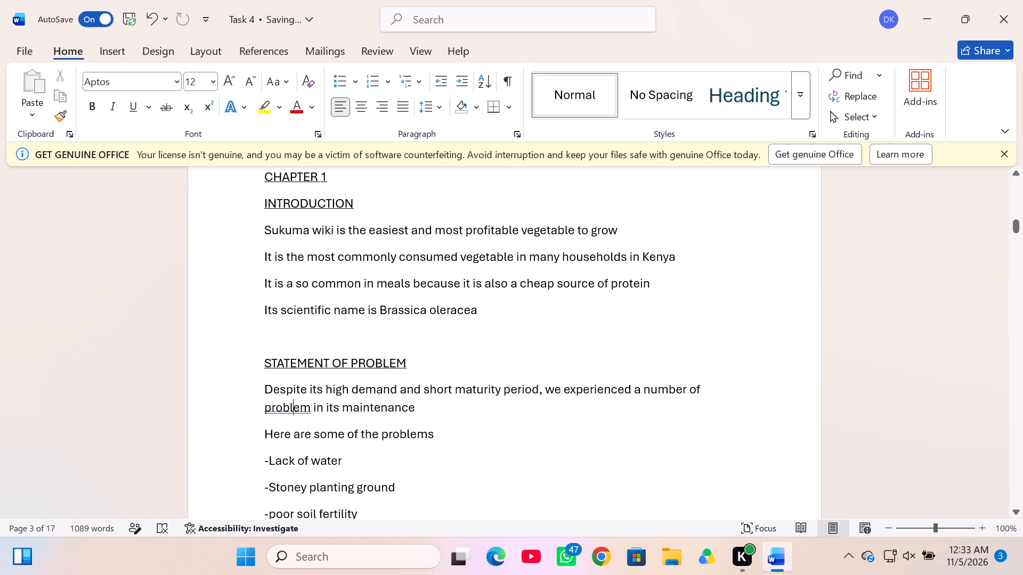
right_click(291, 415)
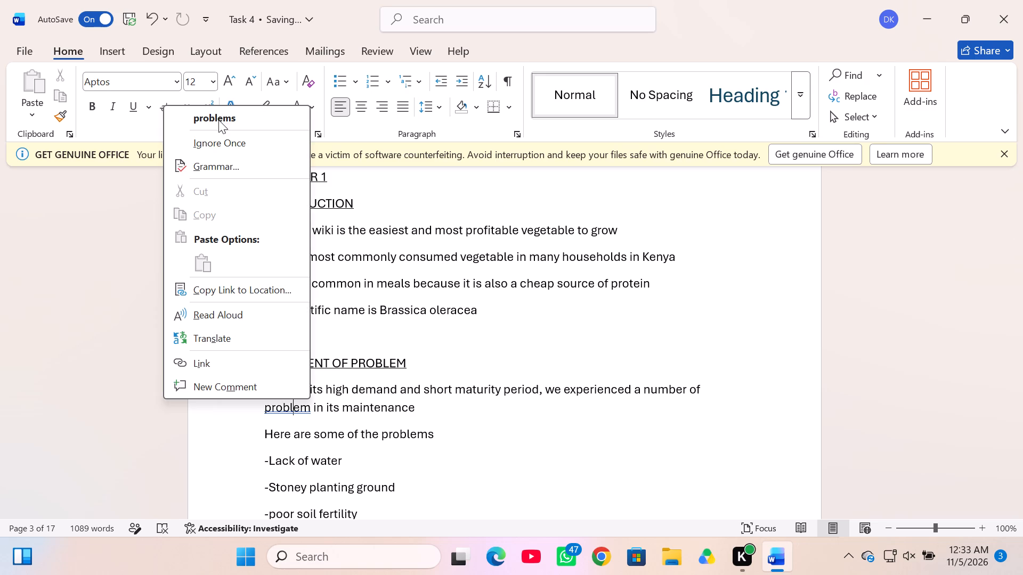
click(218, 120)
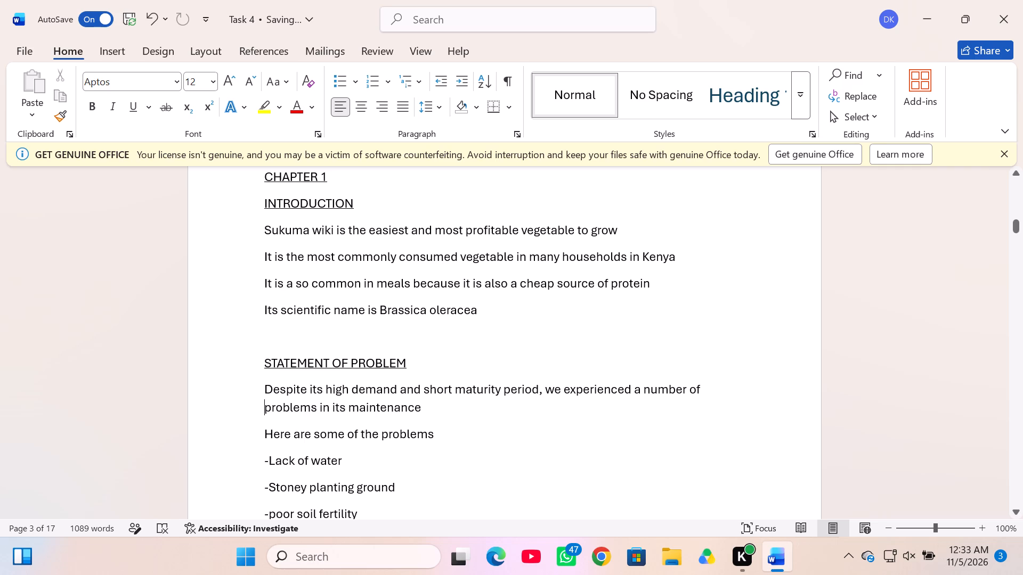
Accept the spelling suggestion "Sukuma" in the first point under the Visibility heading.
scroll(288, 278, down, 2)
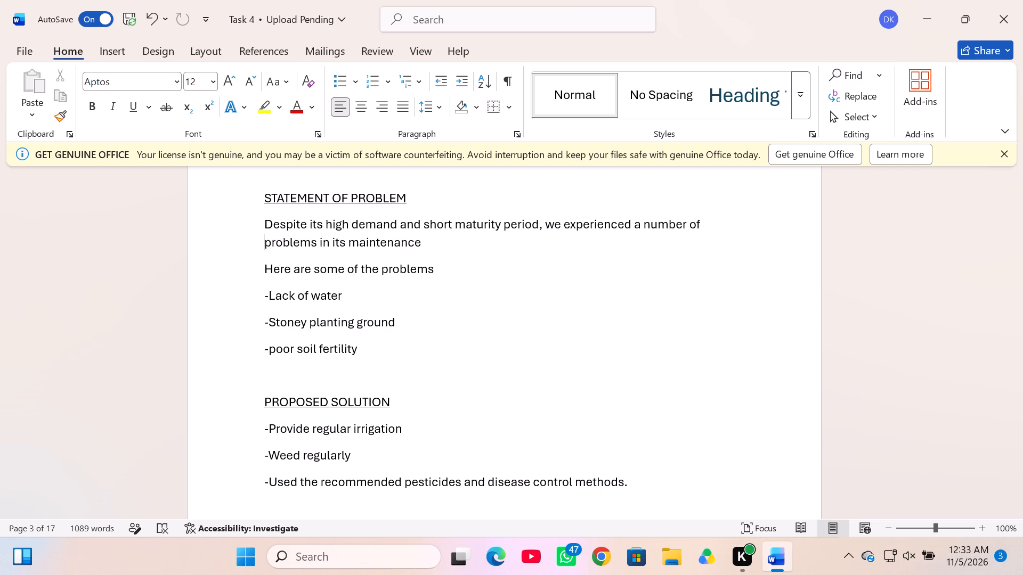
scroll(309, 356, down, 1)
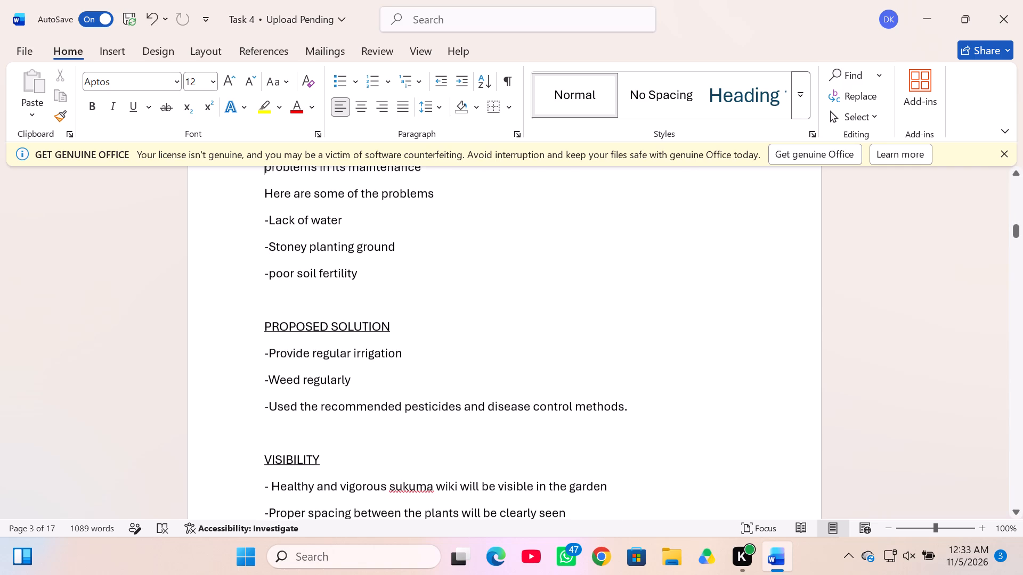
scroll(309, 356, down, 2)
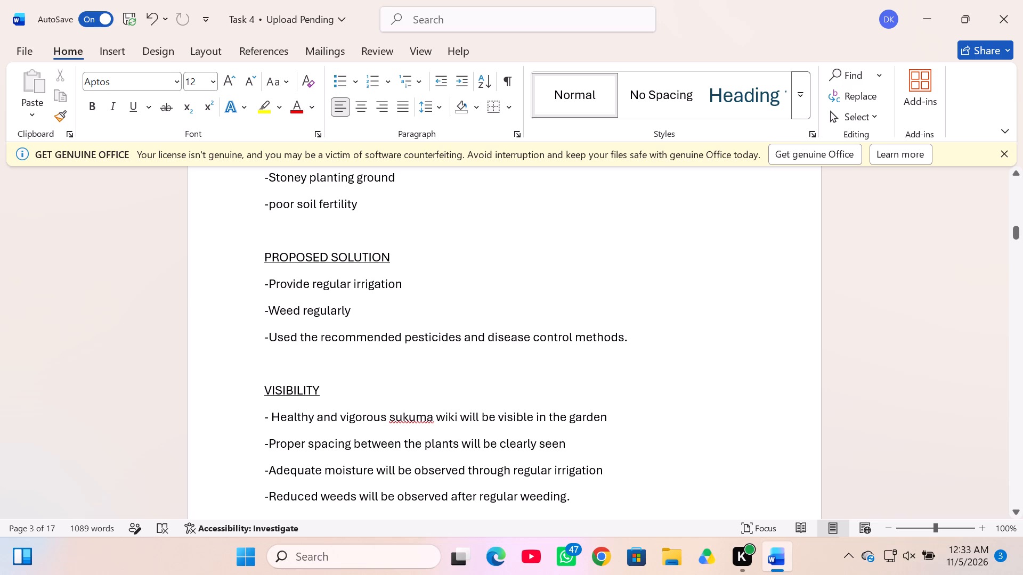
scroll(326, 398, down, 2)
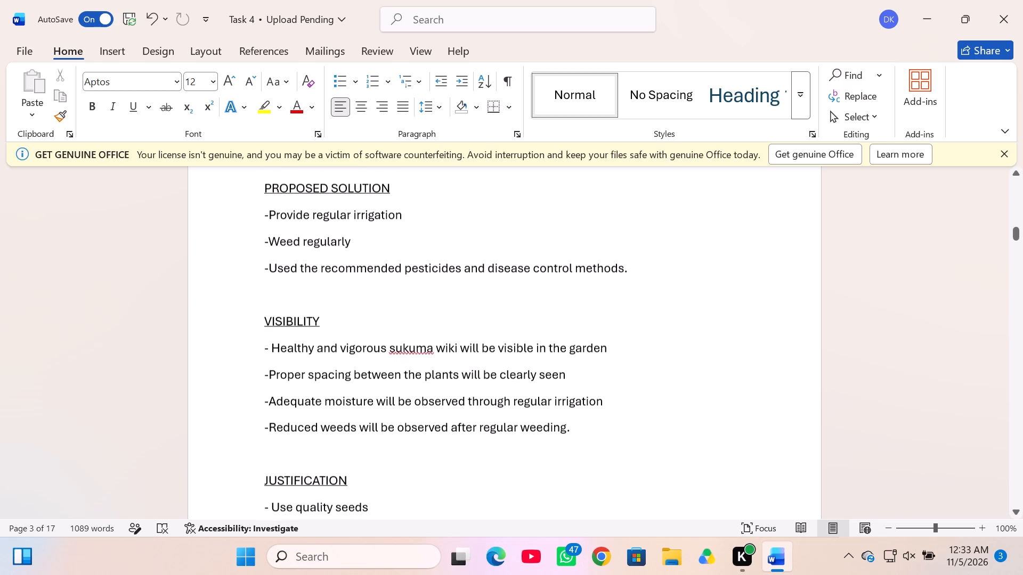
right_click(411, 347)
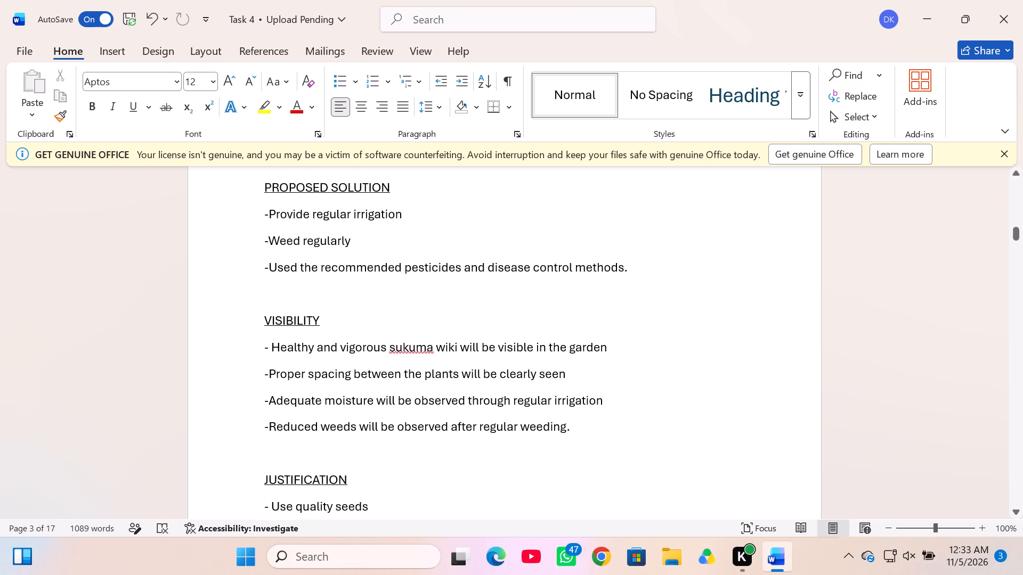
click(411, 347)
right_click(411, 347)
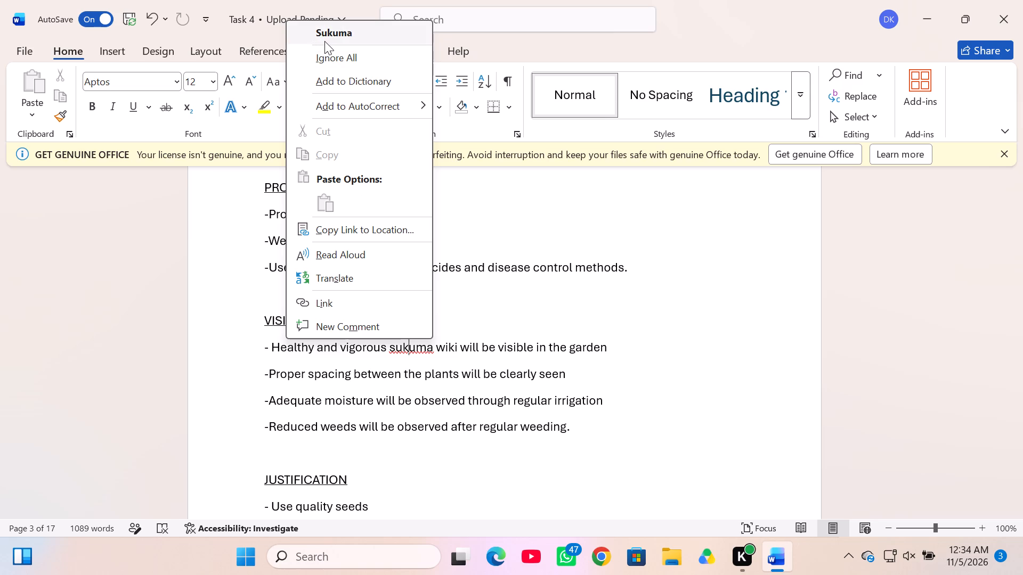
click(332, 37)
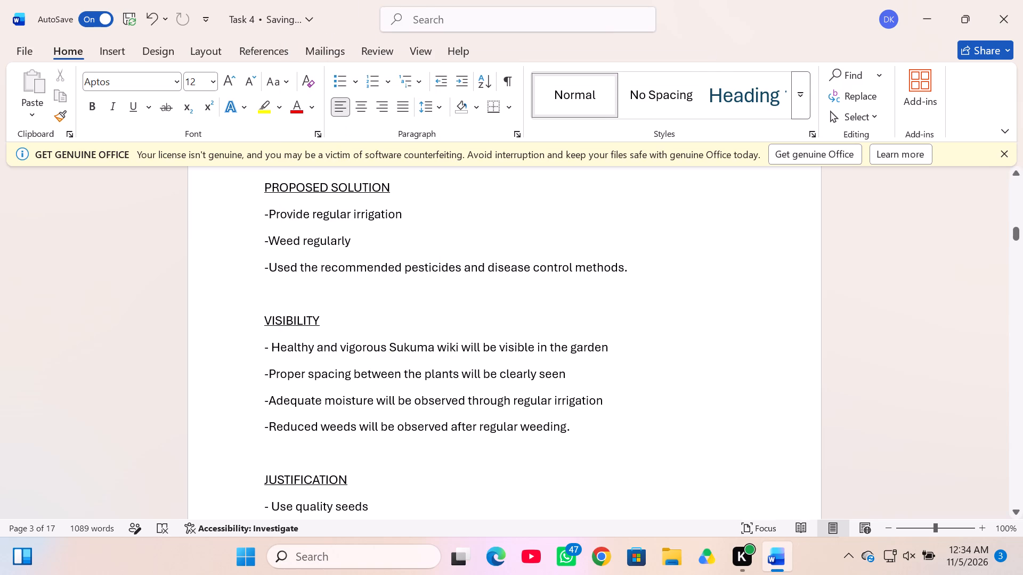
Insert the lowercase word "of" in the first Justification point so it reads "Use of quality seeds".
scroll(372, 303, down, 3)
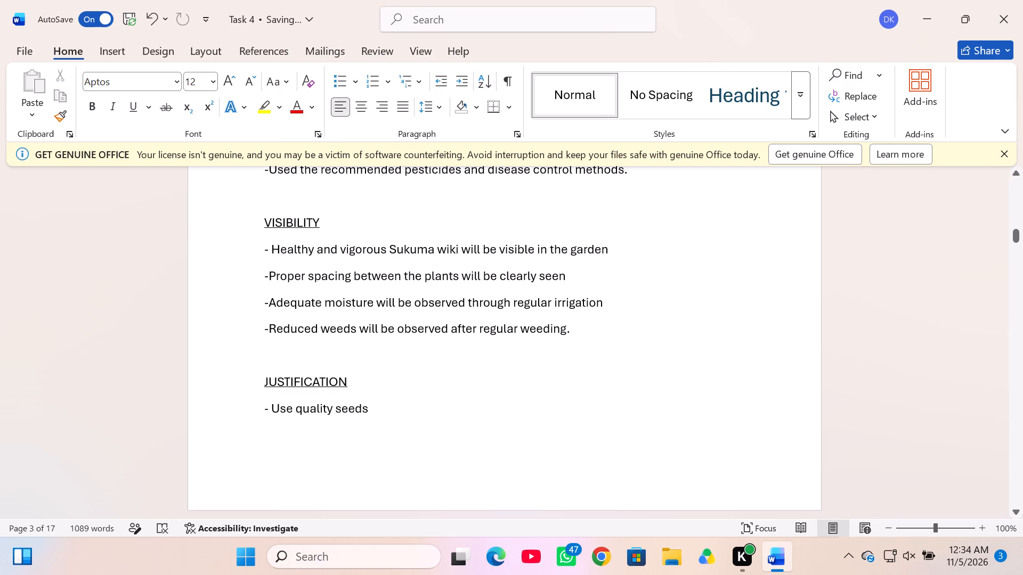
scroll(372, 303, down, 3)
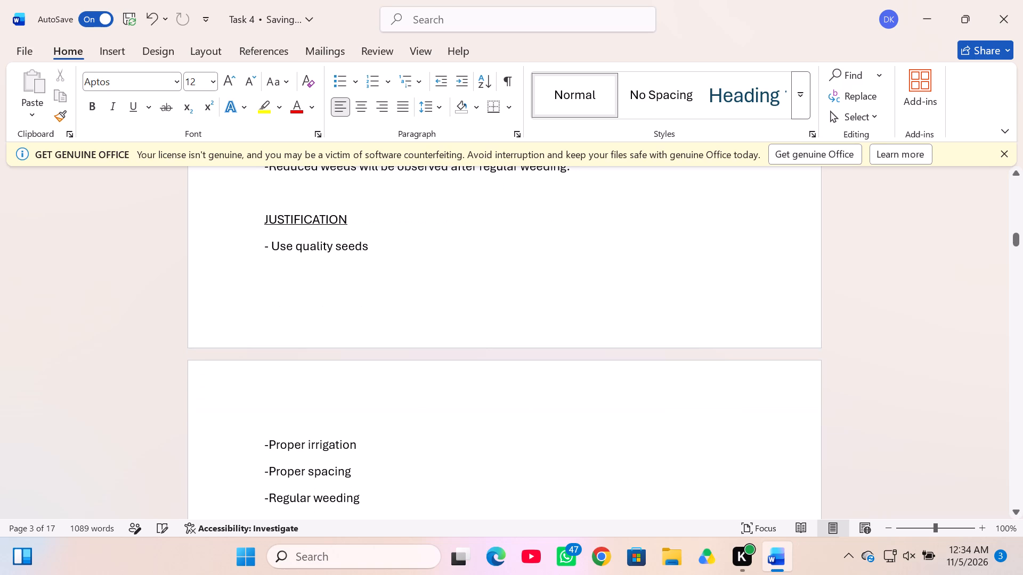
click(292, 246)
key(space)
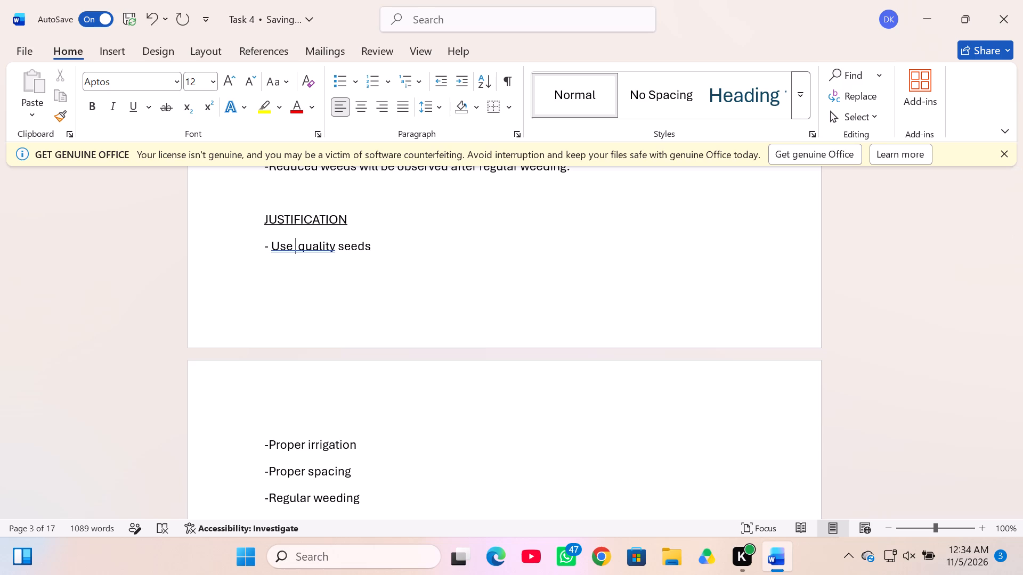
key(o)
key(f)
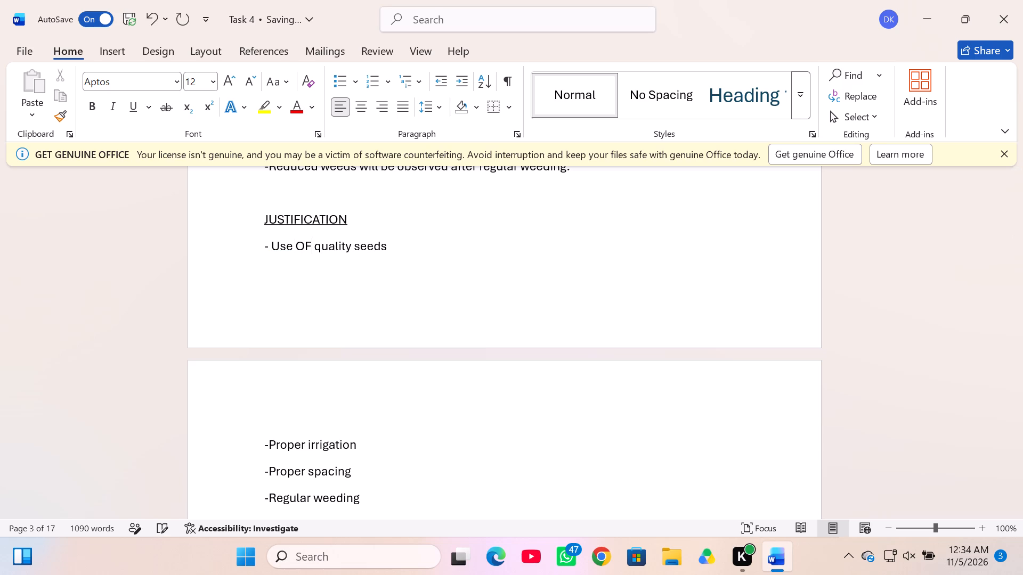
key(BackSpace)
key(BackSpace)
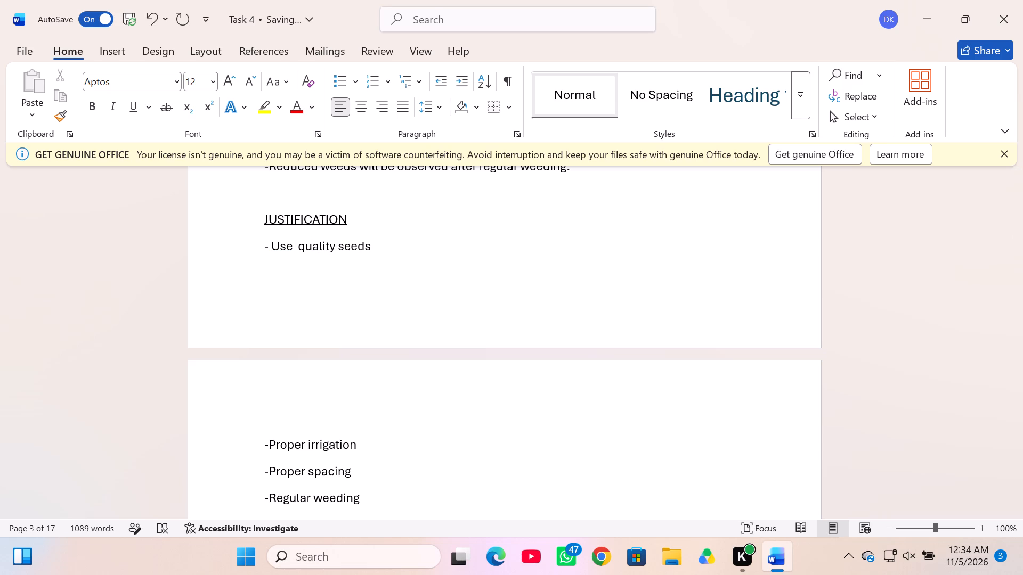
text(of)
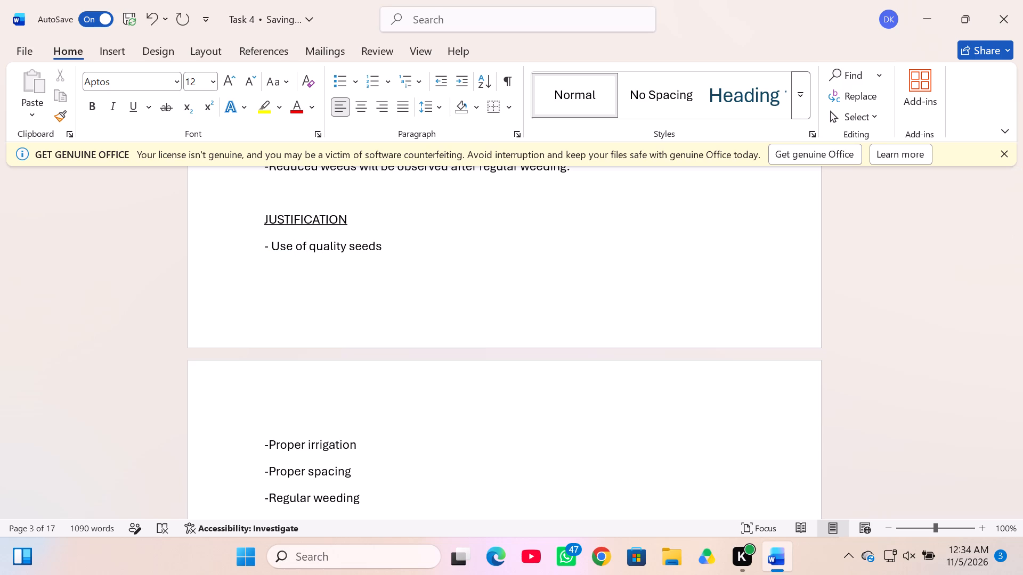
click(340, 292)
Proofread the remaining Justification points and the Community Relevance section for wording errors.
scroll(345, 372, down, 3)
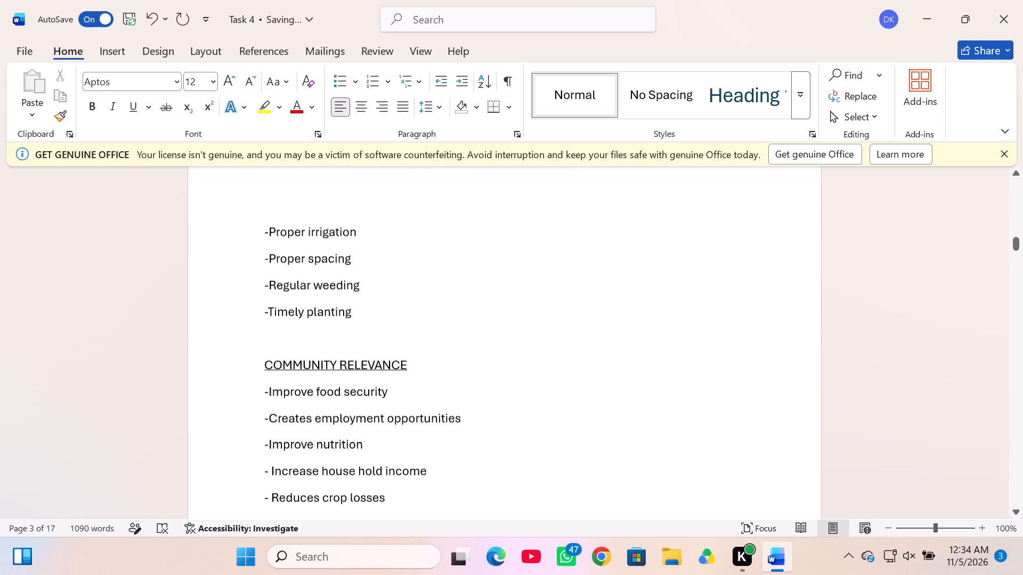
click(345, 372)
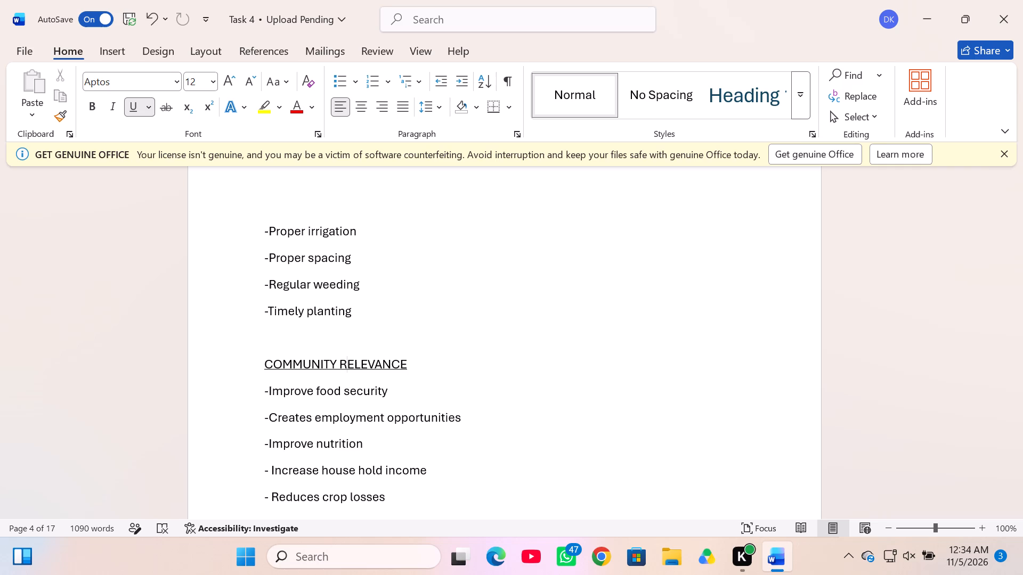
Switch from the document to WhatsApp.
click(566, 554)
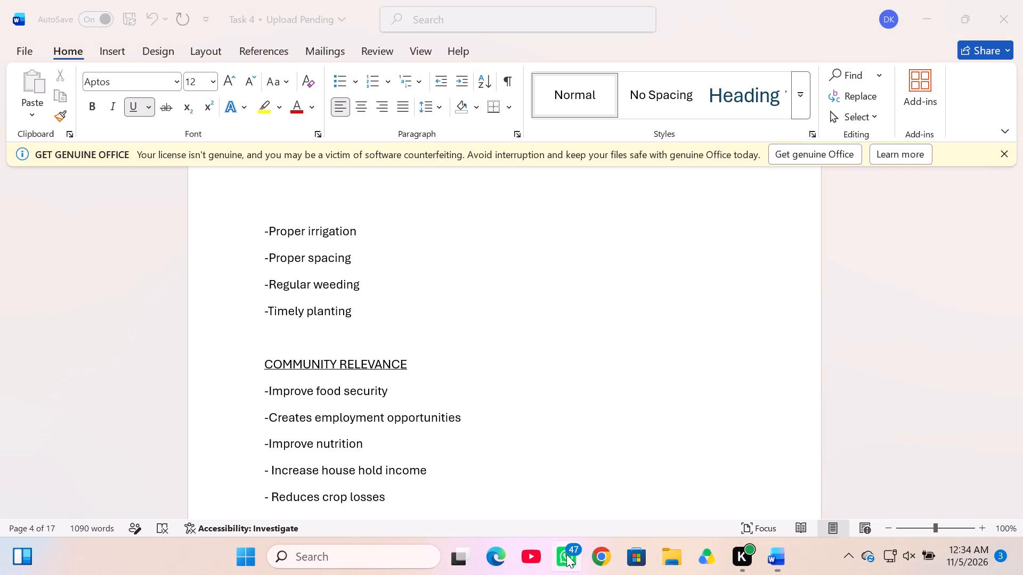
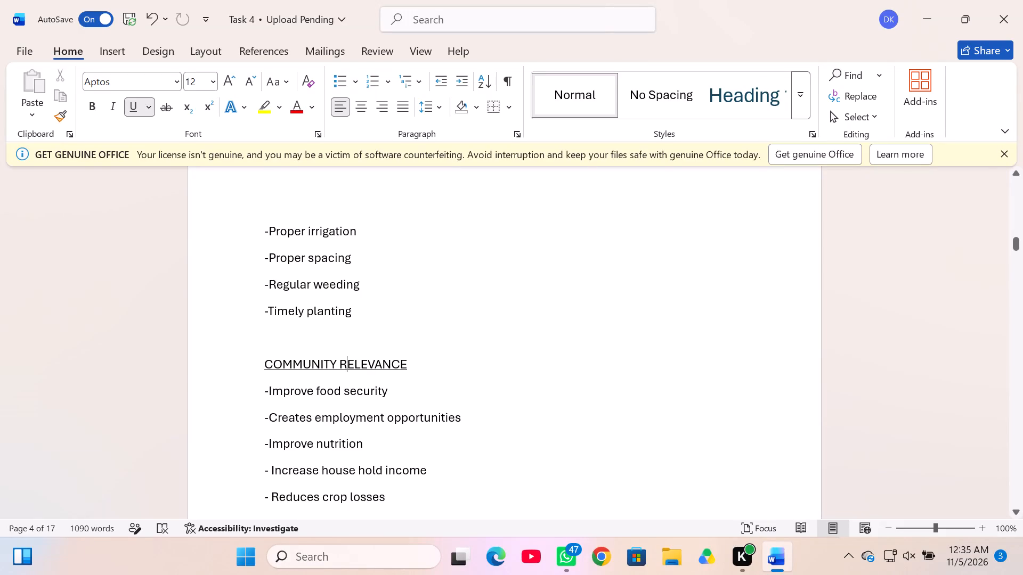
Read through the Community Relevance points to the end of the list, checking for spelling and wording errors.
scroll(362, 330, down, 3)
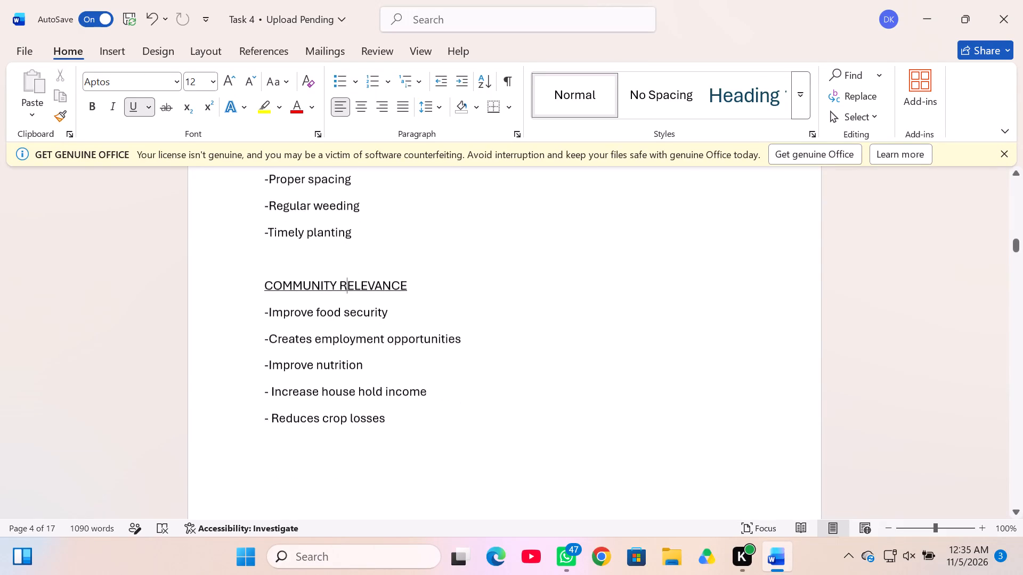
scroll(362, 330, down, 1)
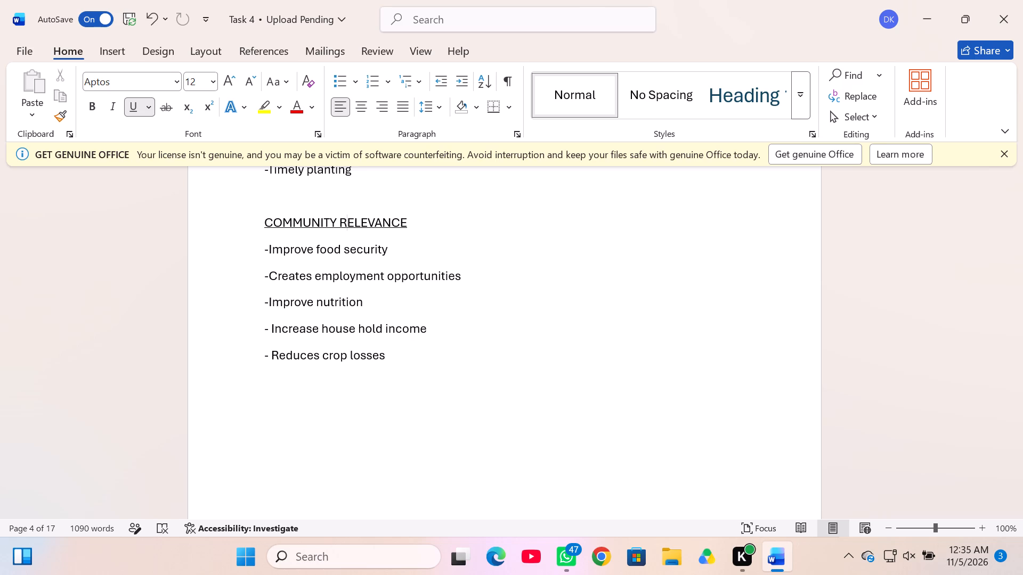
Proofread the Chapter 2 Literature Review introduction on sukuma wiki for wording and spelling errors.
scroll(362, 330, down, 4)
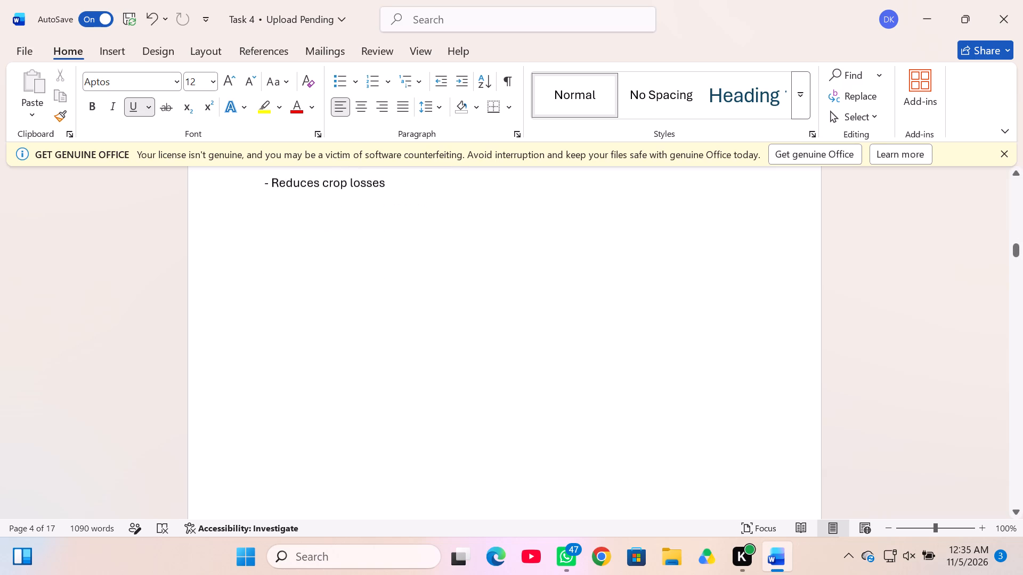
scroll(362, 330, down, 7)
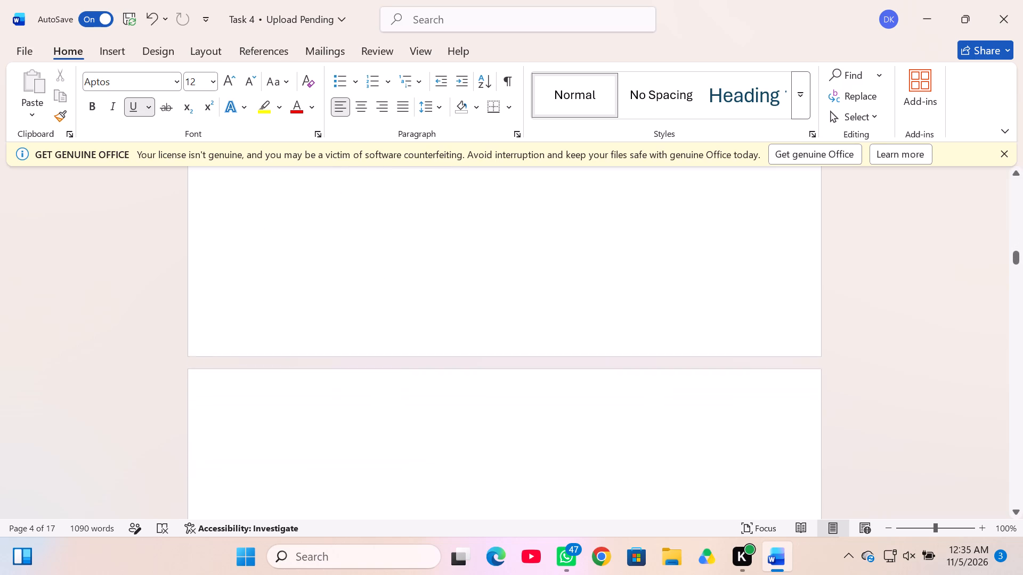
scroll(362, 330, down, 4)
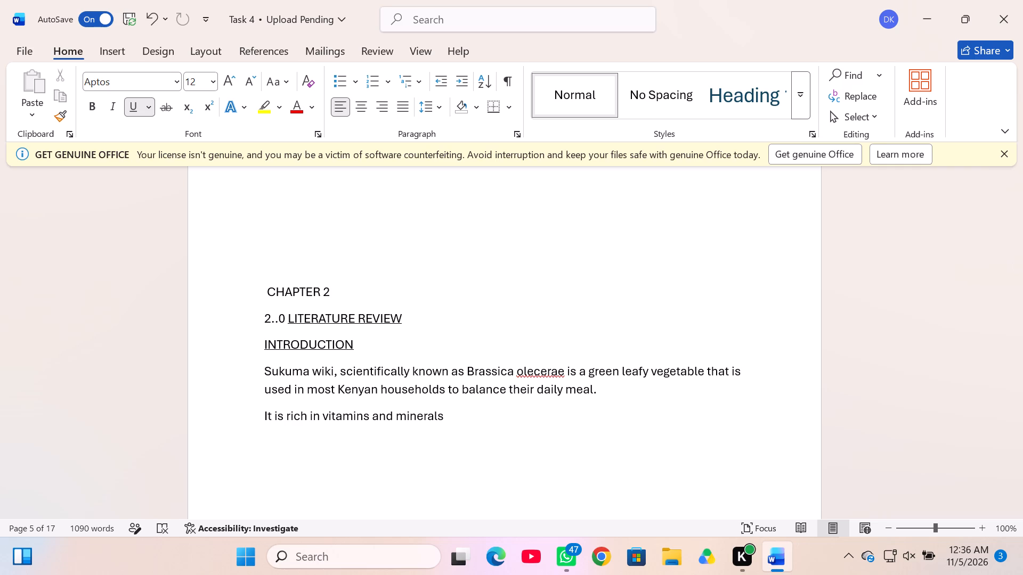
scroll(362, 330, down, 2)
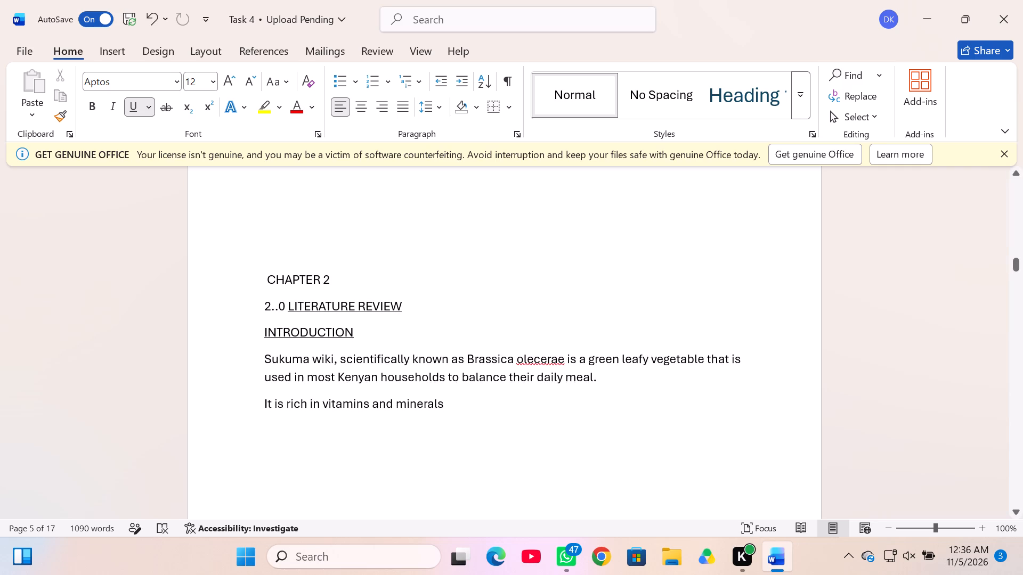
scroll(362, 330, down, 3)
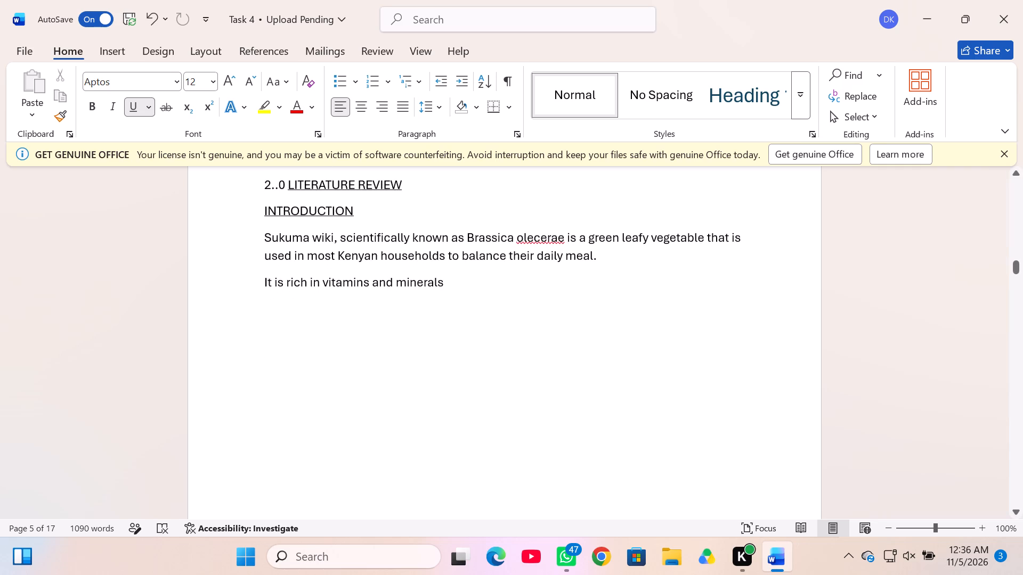
scroll(362, 330, down, 8)
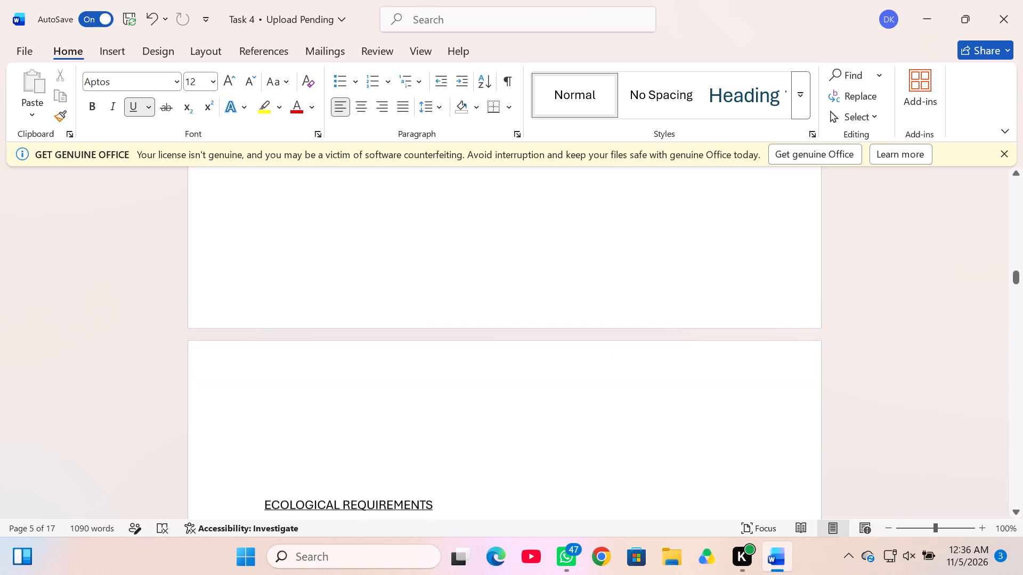
Replace the flagged word "metres" with the suggested spelling "meters" in the altitude line under Ecological Requirements.
scroll(362, 330, down, 4)
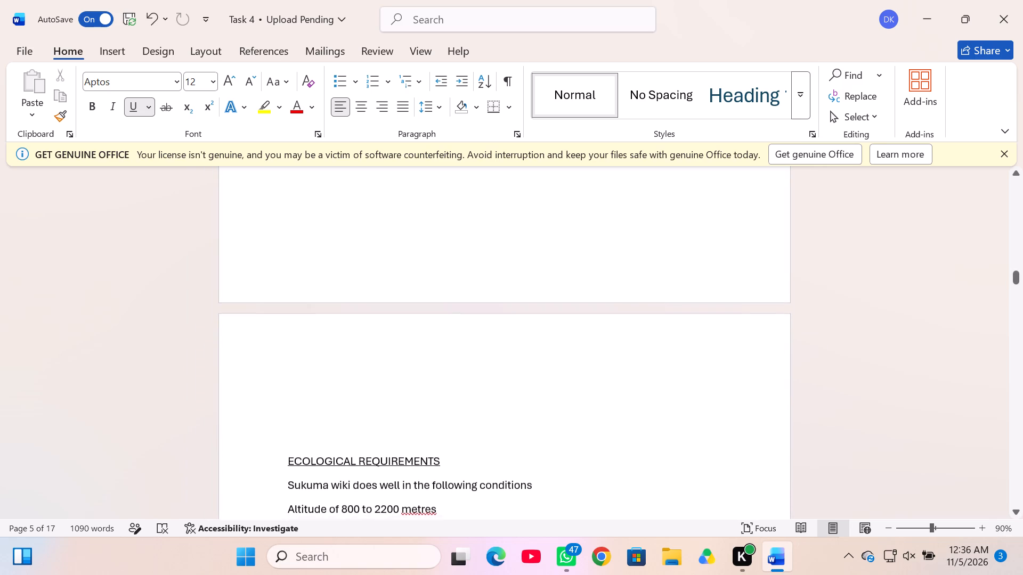
scroll(362, 330, down, 2)
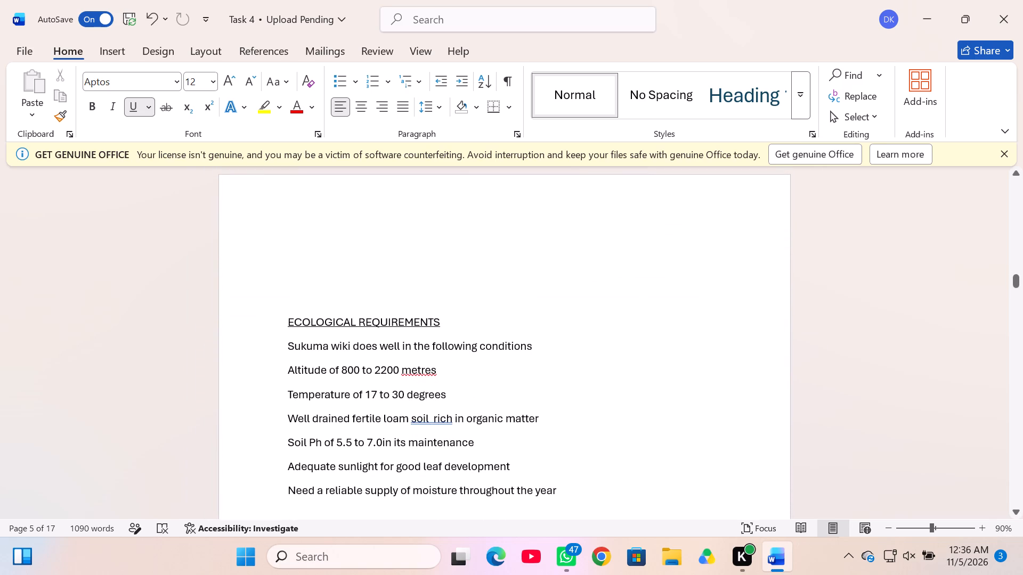
scroll(362, 330, down, 2)
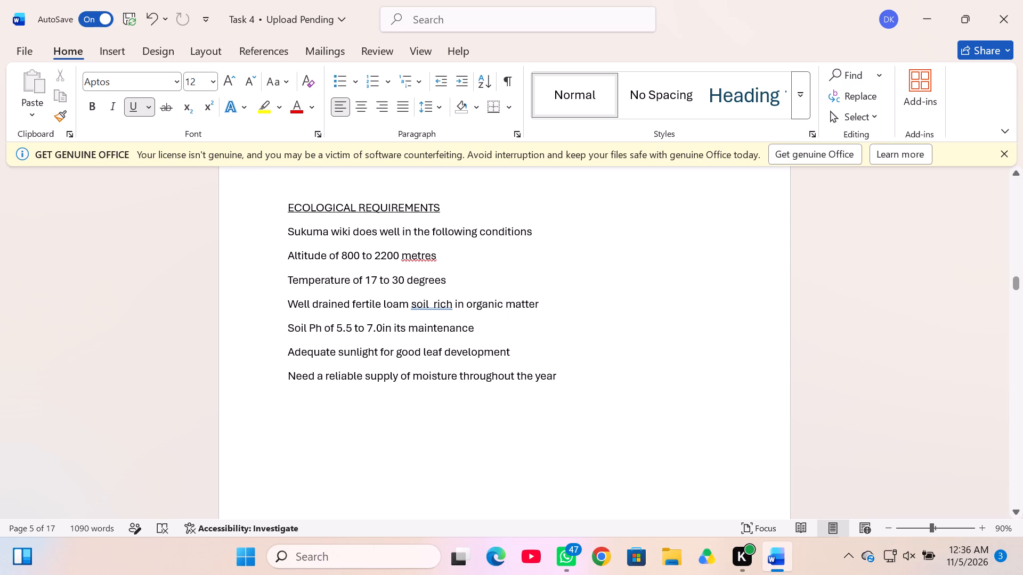
click(418, 257)
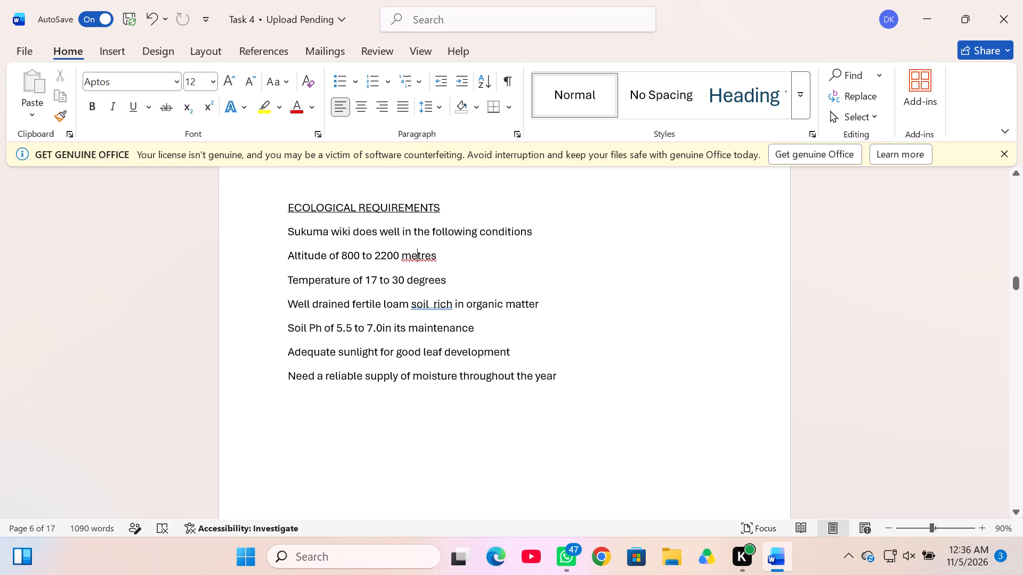
right_click(425, 260)
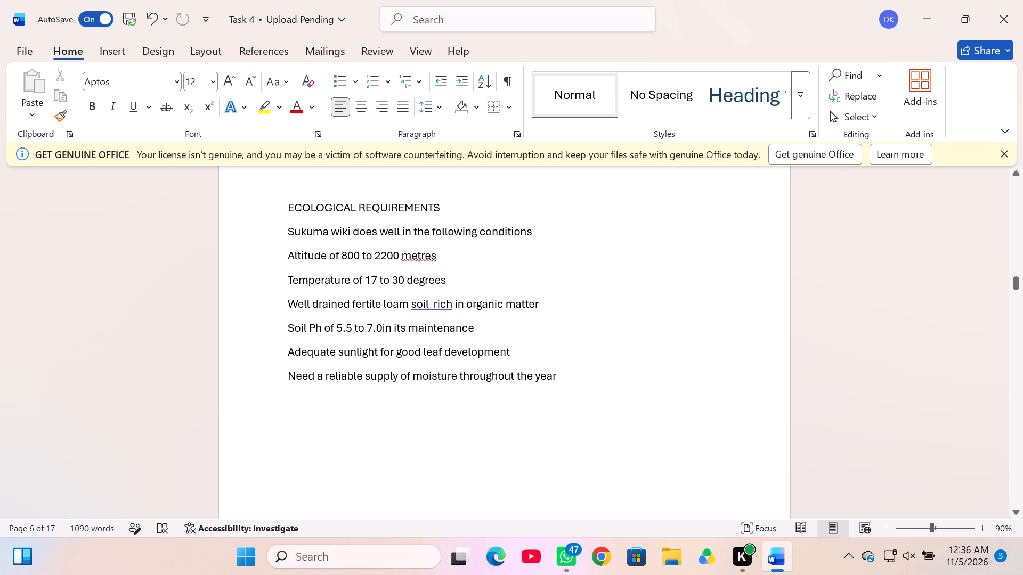
right_click(421, 256)
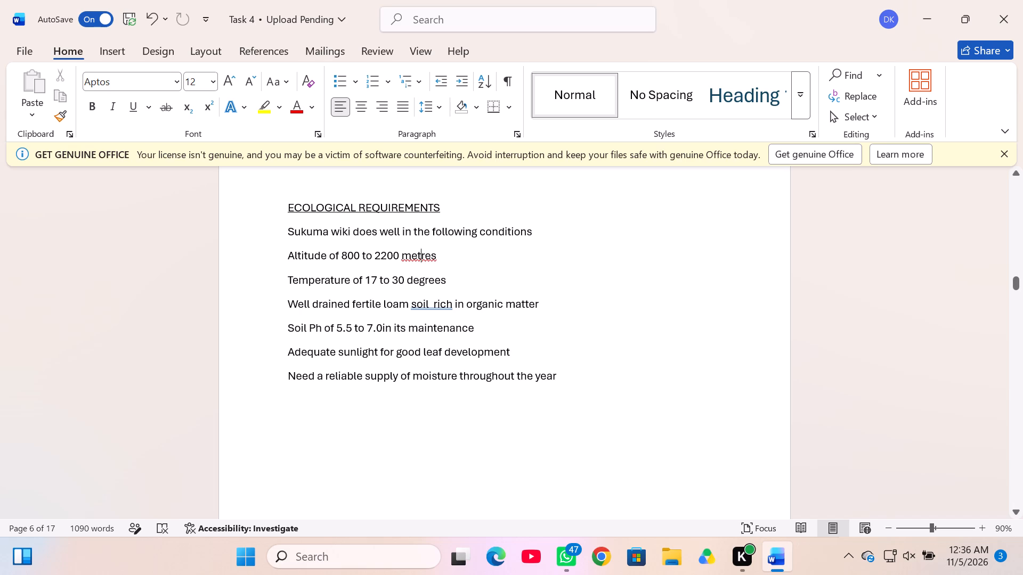
right_click(421, 256)
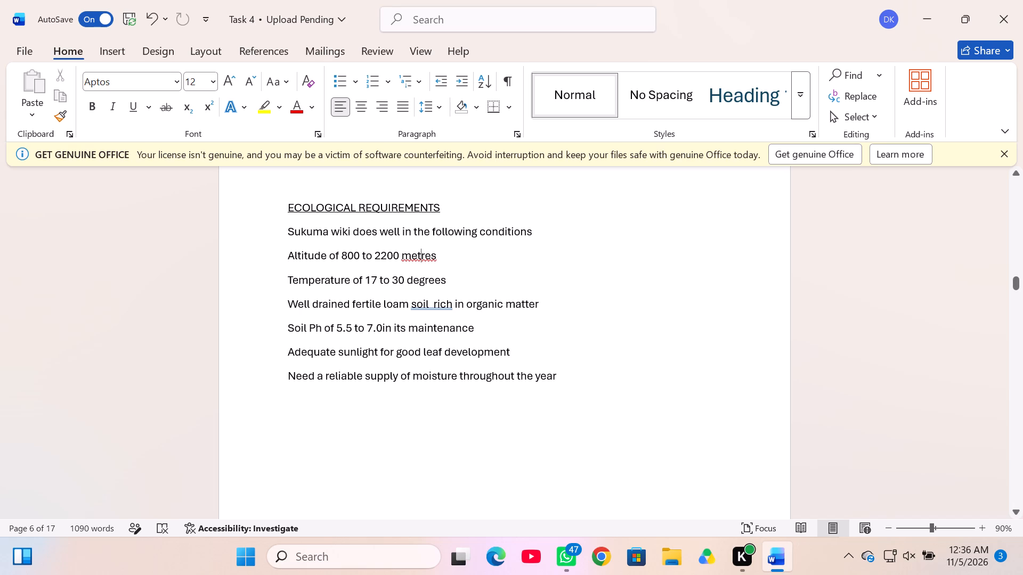
right_click(421, 257)
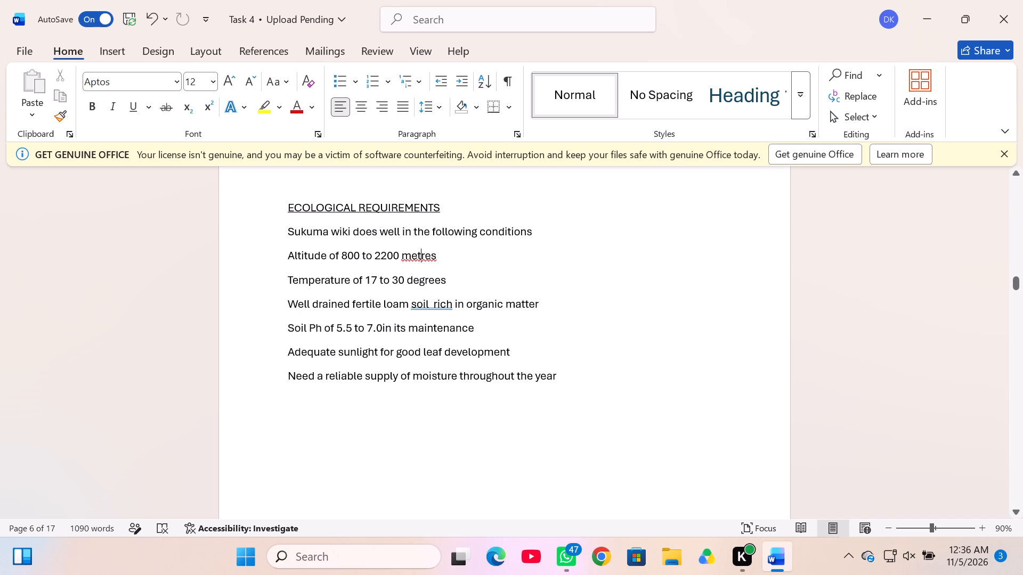
right_click(426, 257)
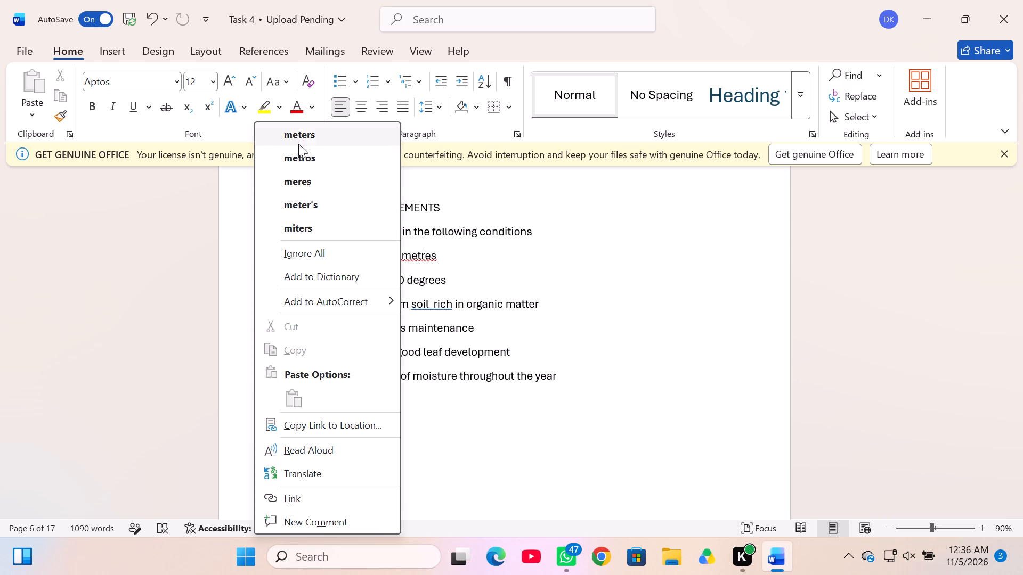
click(293, 127)
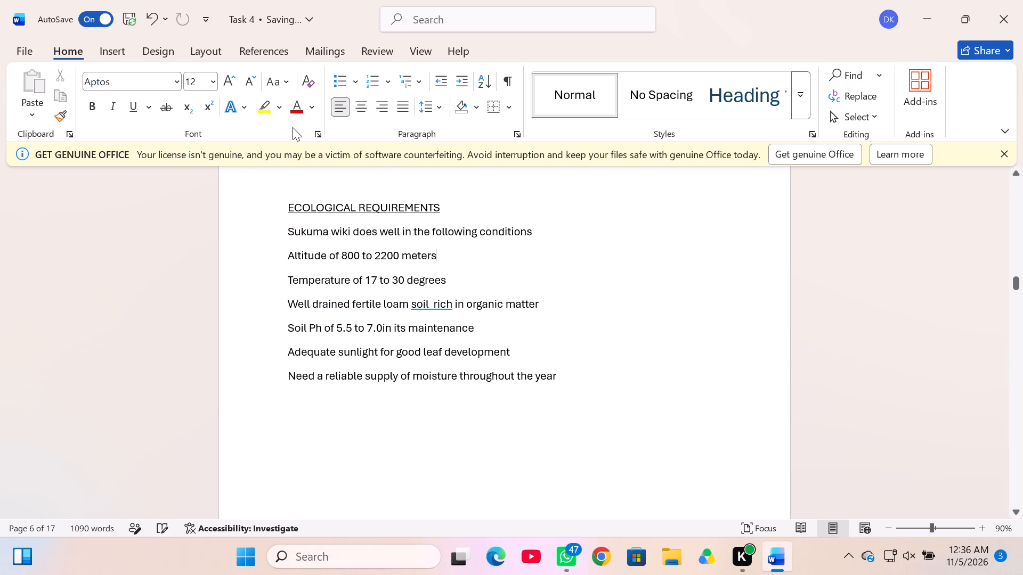
Accept the suggested spacing fix "soil rich" in the well drained fertile loam line under Ecological Requirements.
click(434, 304)
right_drag(434, 304, 439, 306)
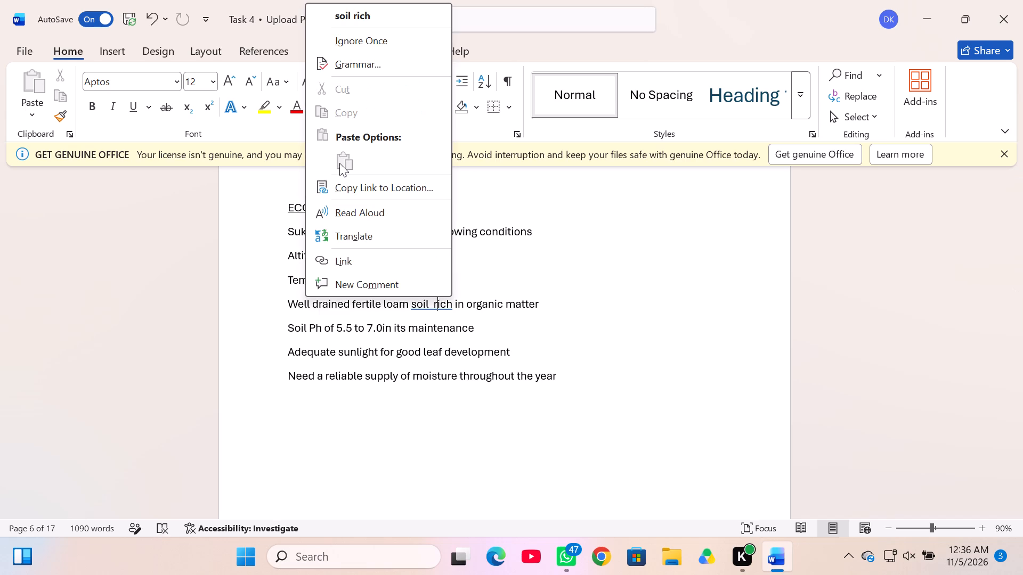
click(364, 8)
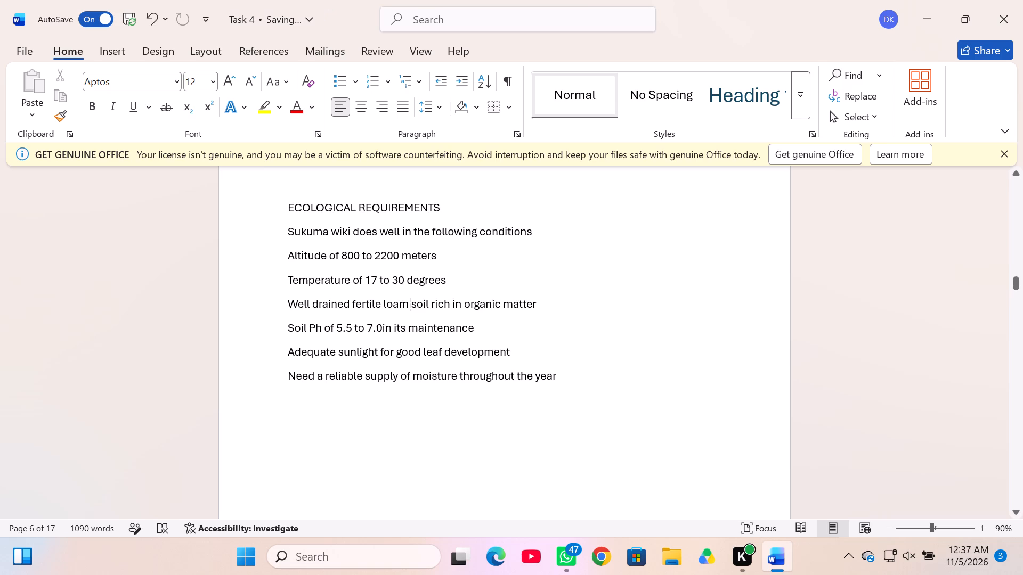
Proofread the rest of Ecological Requirements and the section on varieties of sukuma wiki in Kenya.
scroll(489, 260, down, 3)
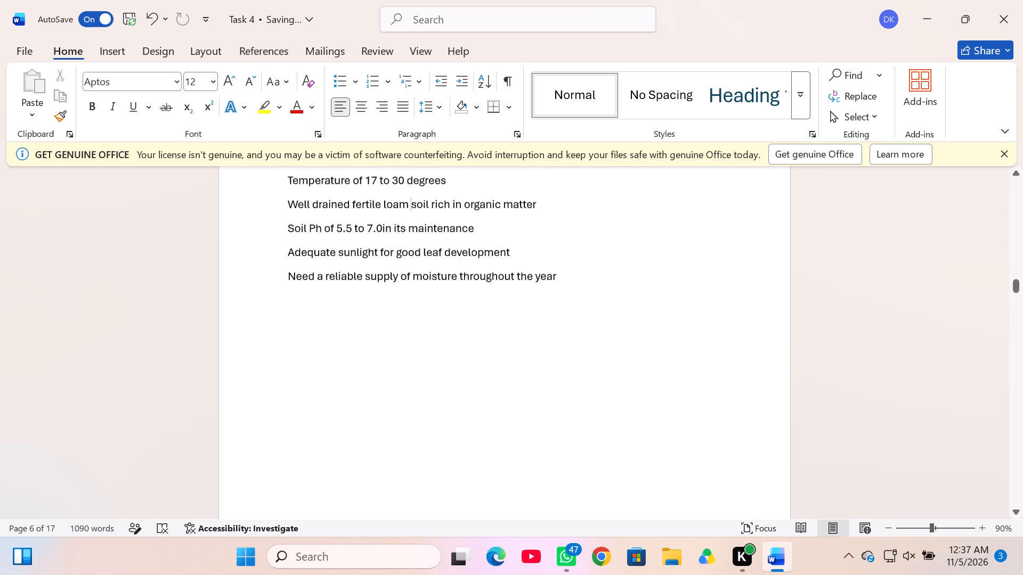
scroll(489, 260, down, 4)
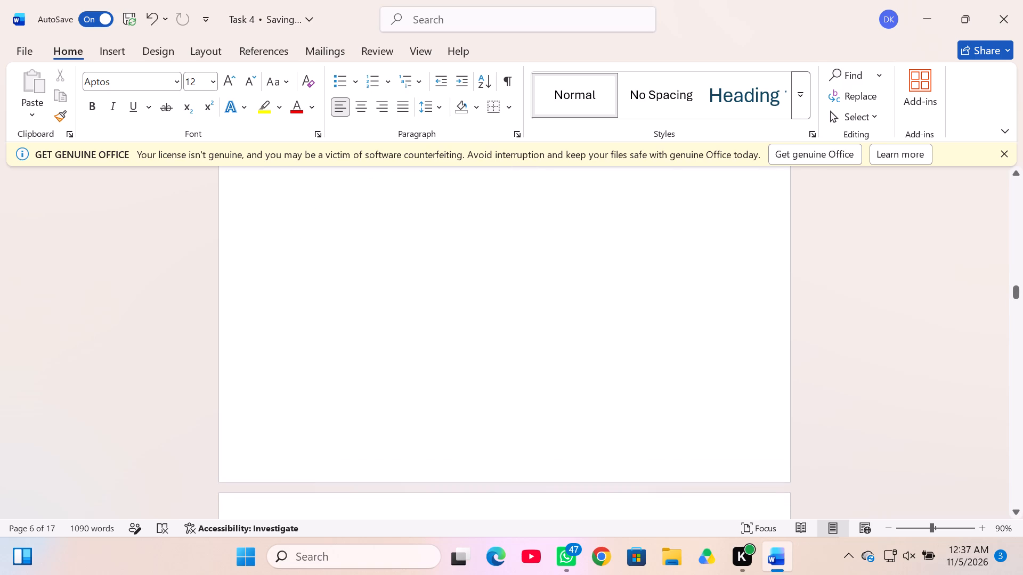
scroll(489, 260, down, 5)
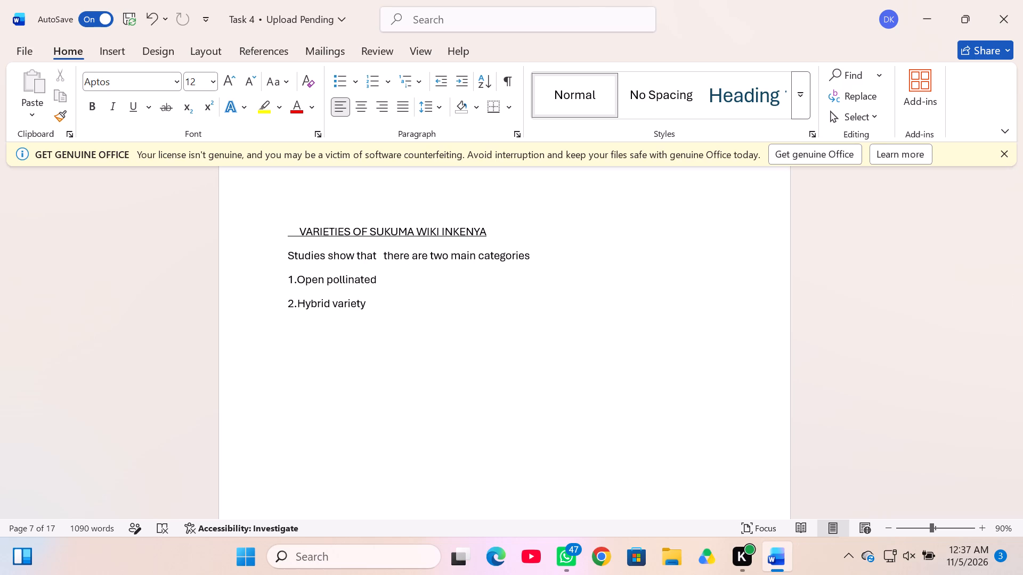
scroll(483, 216, down, 1)
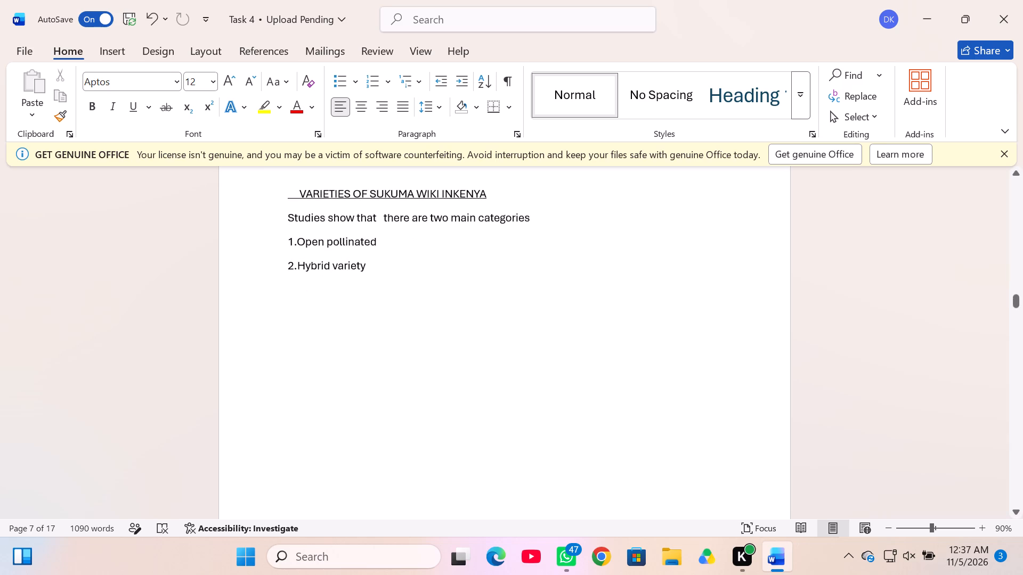
scroll(483, 216, down, 3)
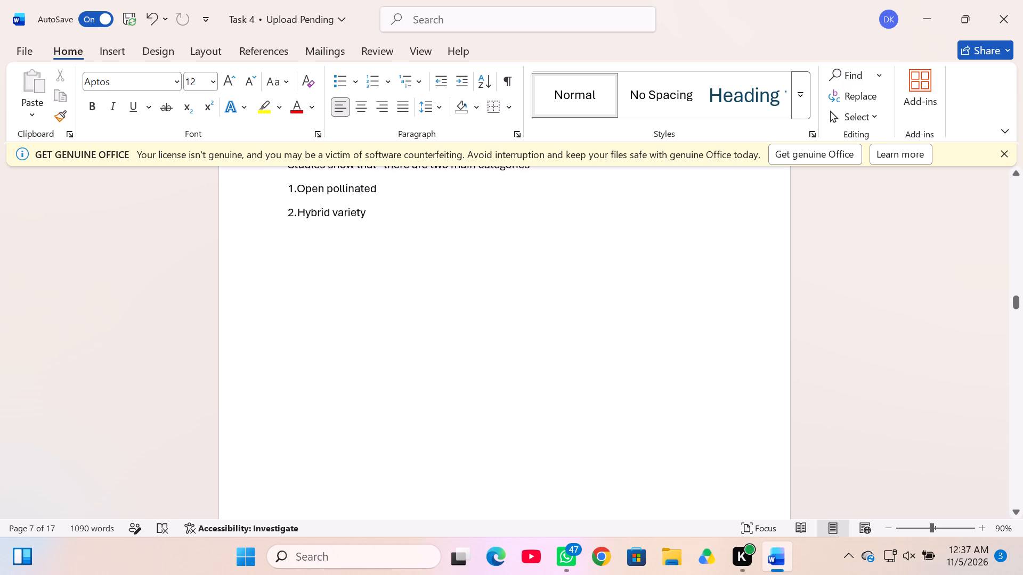
scroll(483, 216, down, 1)
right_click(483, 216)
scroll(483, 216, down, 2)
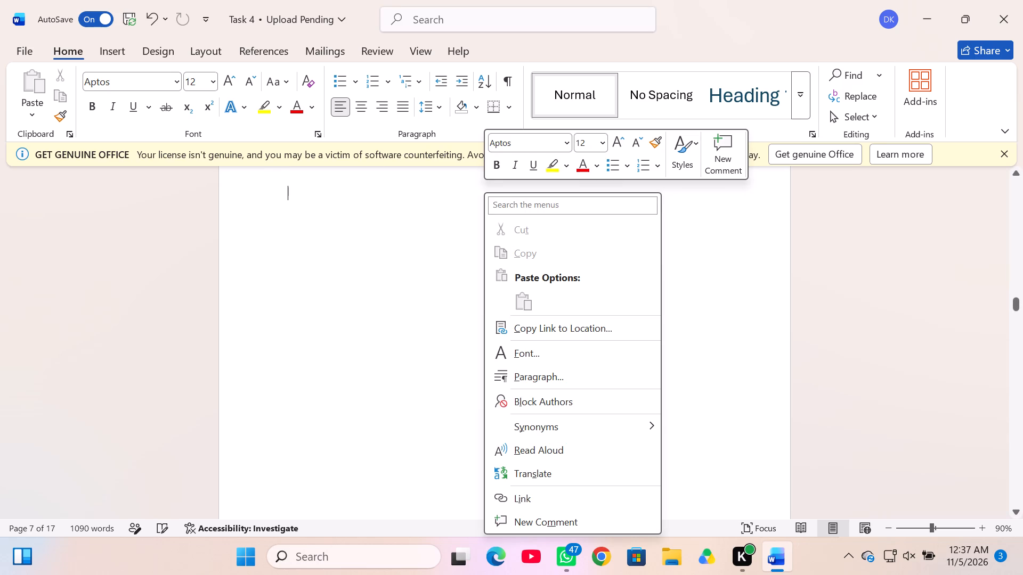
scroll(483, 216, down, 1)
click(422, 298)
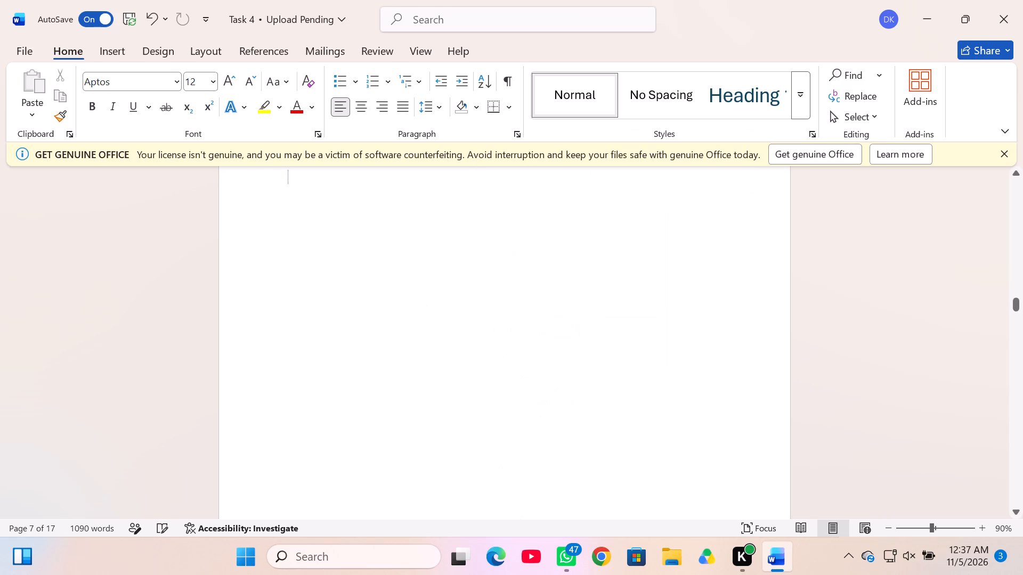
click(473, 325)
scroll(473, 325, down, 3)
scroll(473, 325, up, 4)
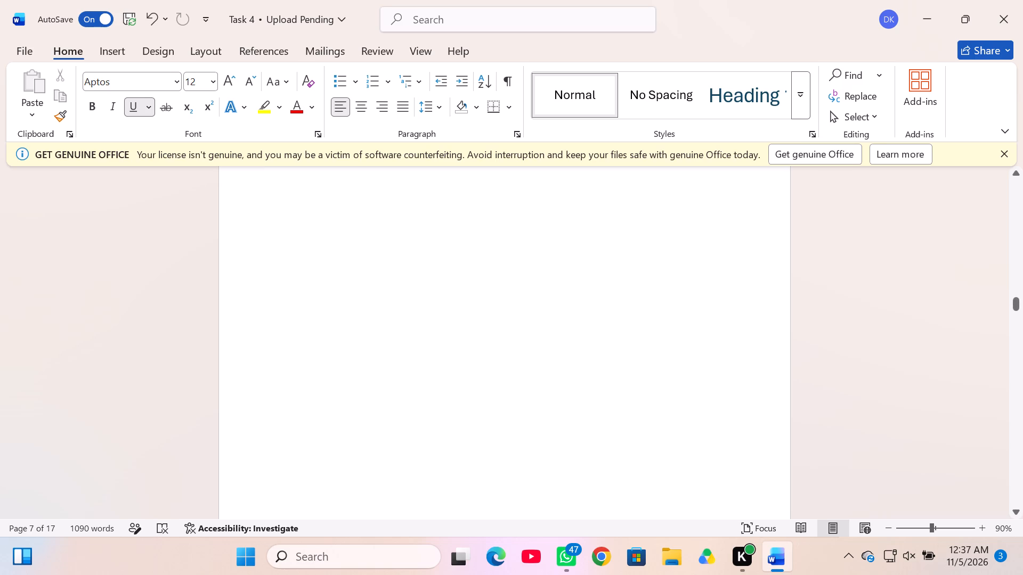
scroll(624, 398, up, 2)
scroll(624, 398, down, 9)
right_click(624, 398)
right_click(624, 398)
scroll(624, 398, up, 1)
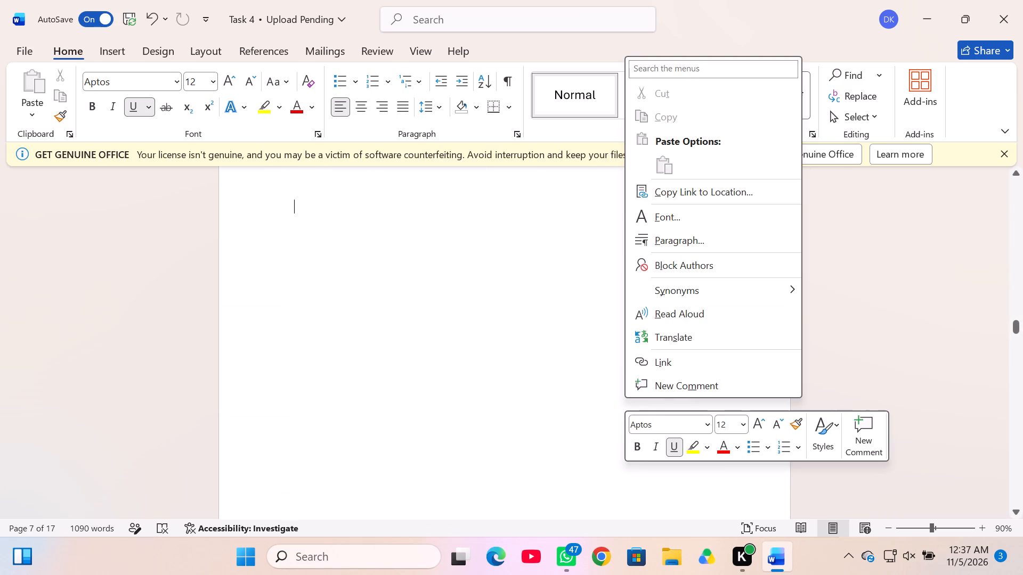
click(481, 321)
Proofread the ten numbered points under the Planting Practises heading for flagged wording.
scroll(481, 321, up, 1)
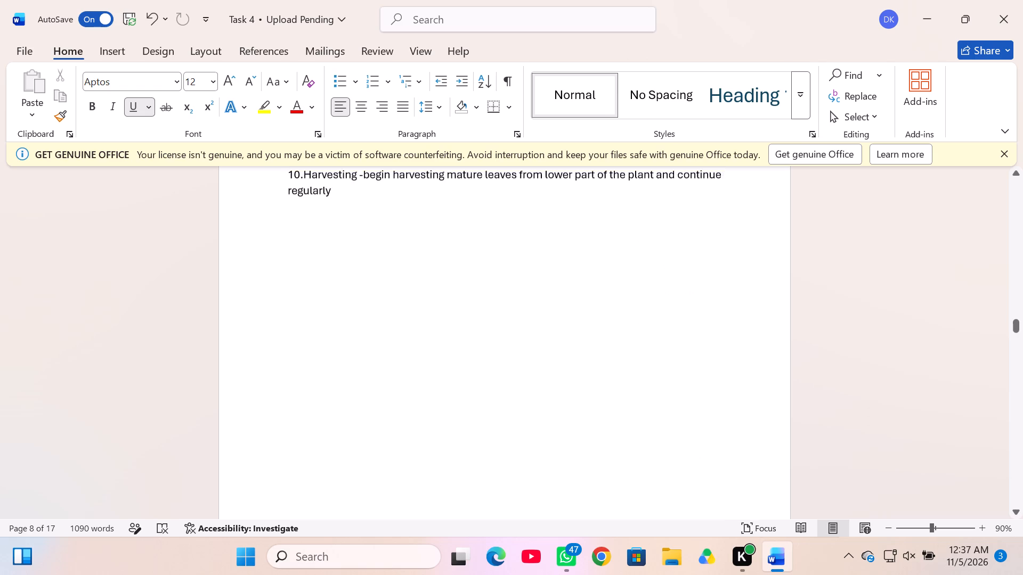
scroll(481, 321, up, 2)
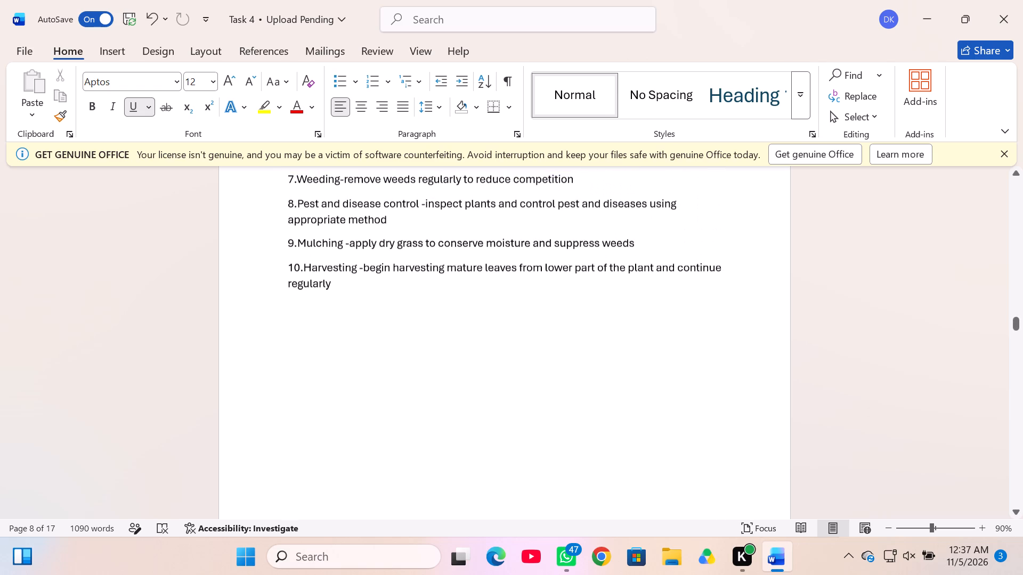
scroll(486, 332, up, 2)
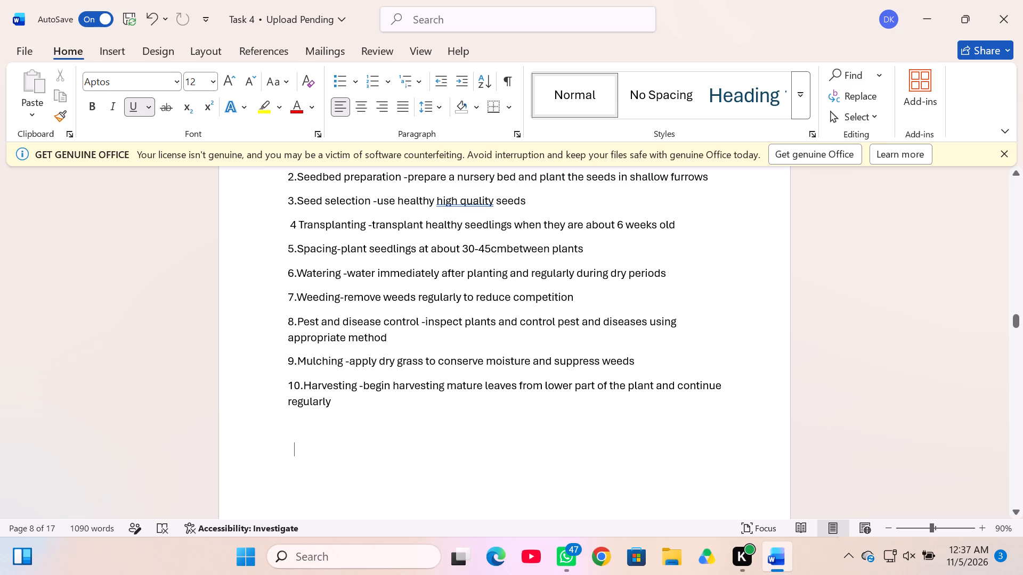
scroll(486, 332, up, 2)
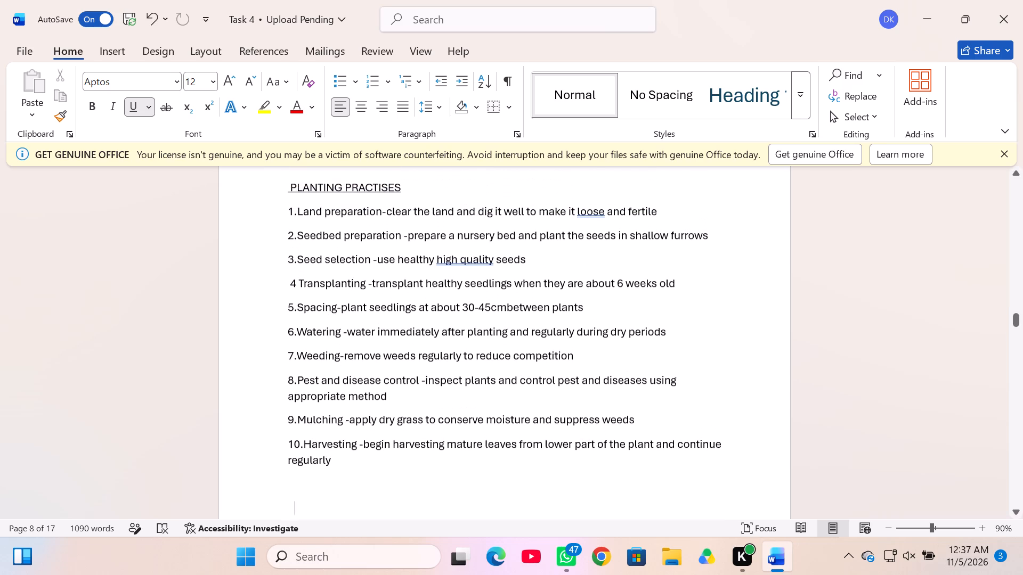
scroll(486, 332, up, 1)
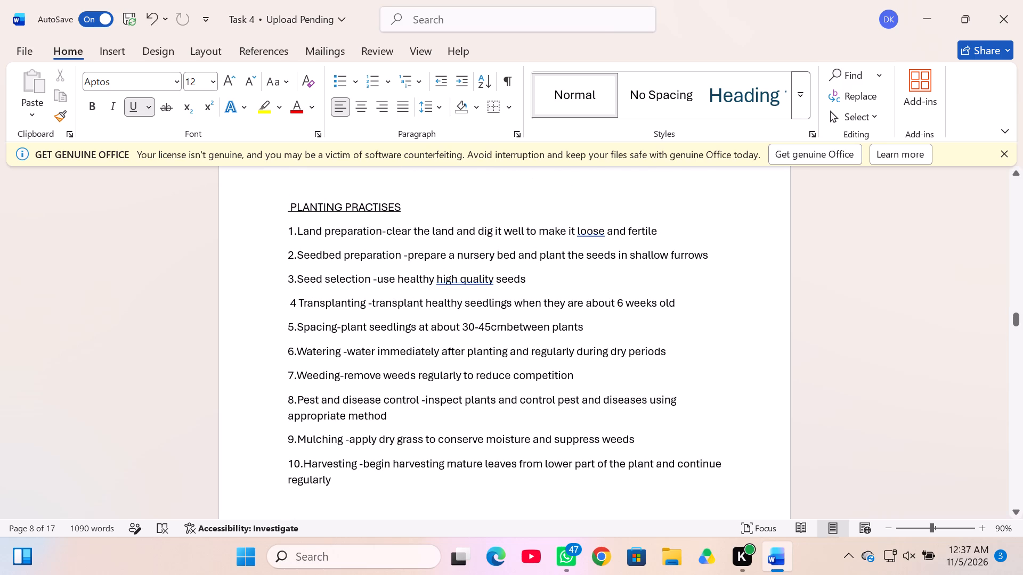
Replace the flagged "high quality" with the suggested "high-quality" in the seed selection point under Planting Practises.
click(452, 280)
right_drag(457, 282, 467, 291)
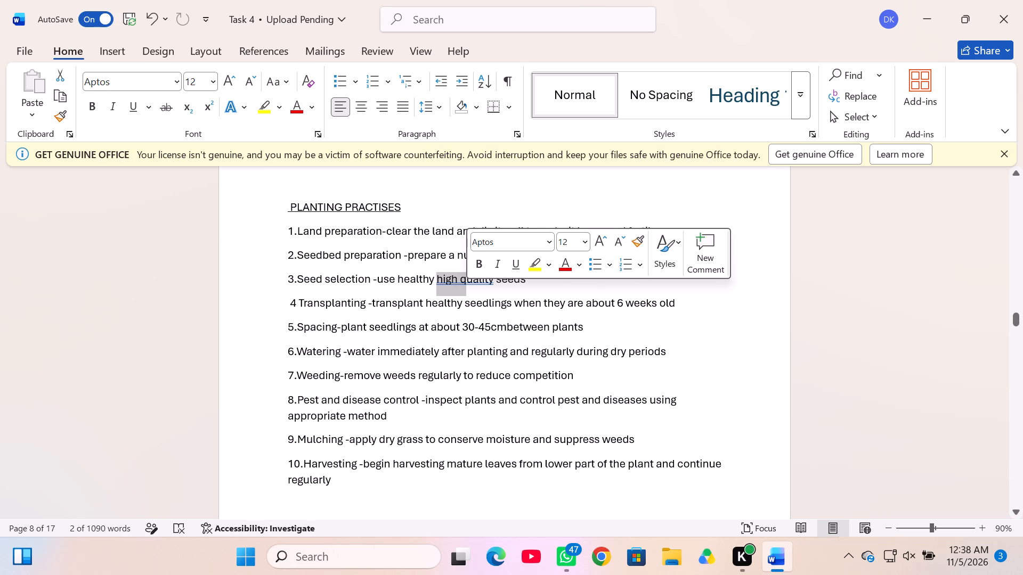
click(467, 291)
click(467, 280)
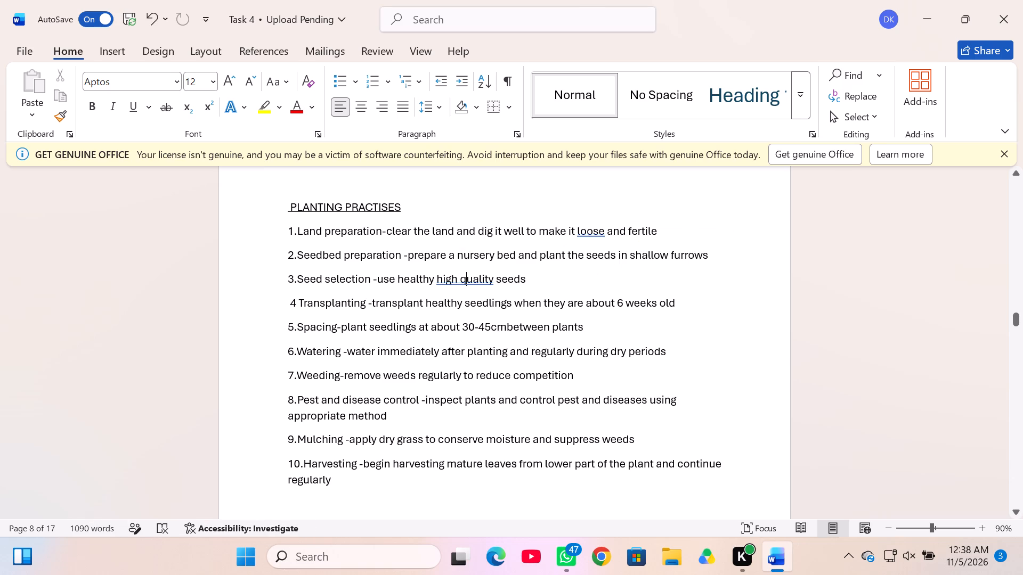
right_click(467, 280)
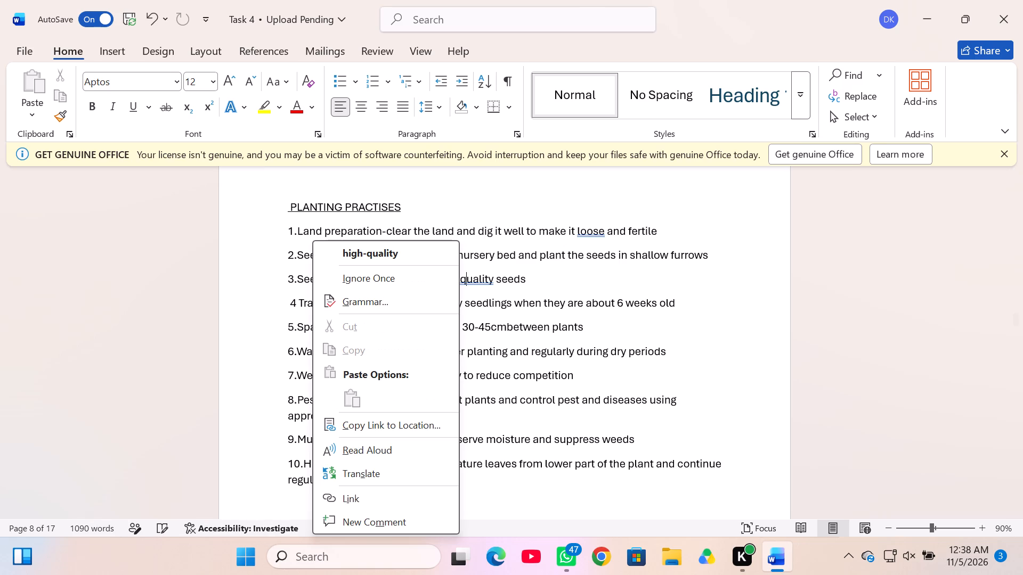
click(368, 256)
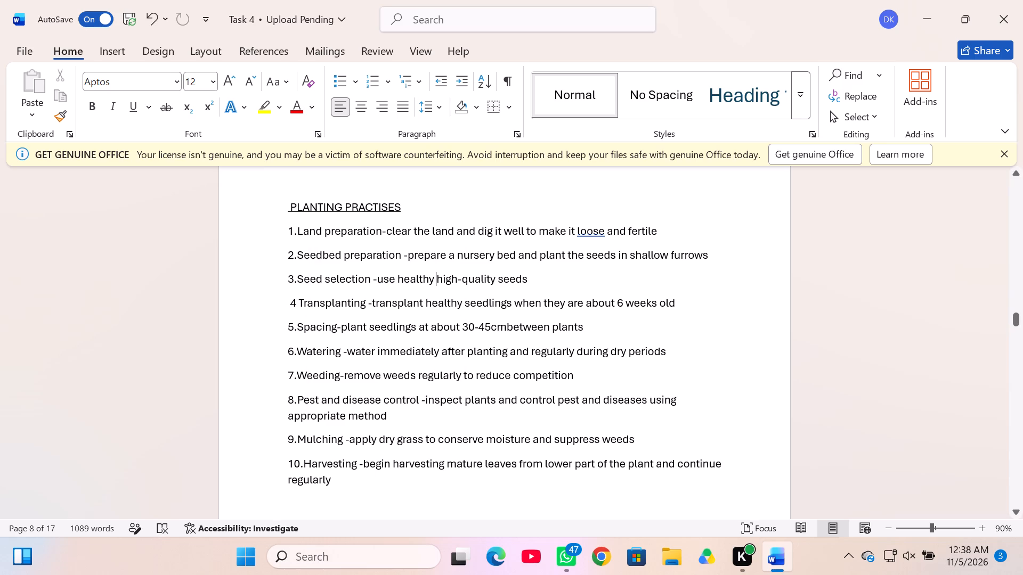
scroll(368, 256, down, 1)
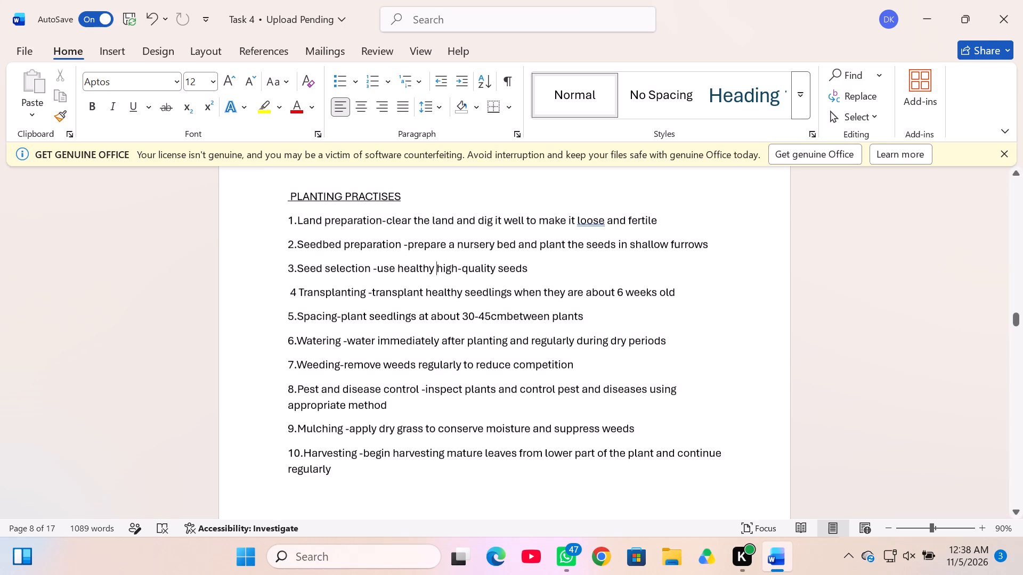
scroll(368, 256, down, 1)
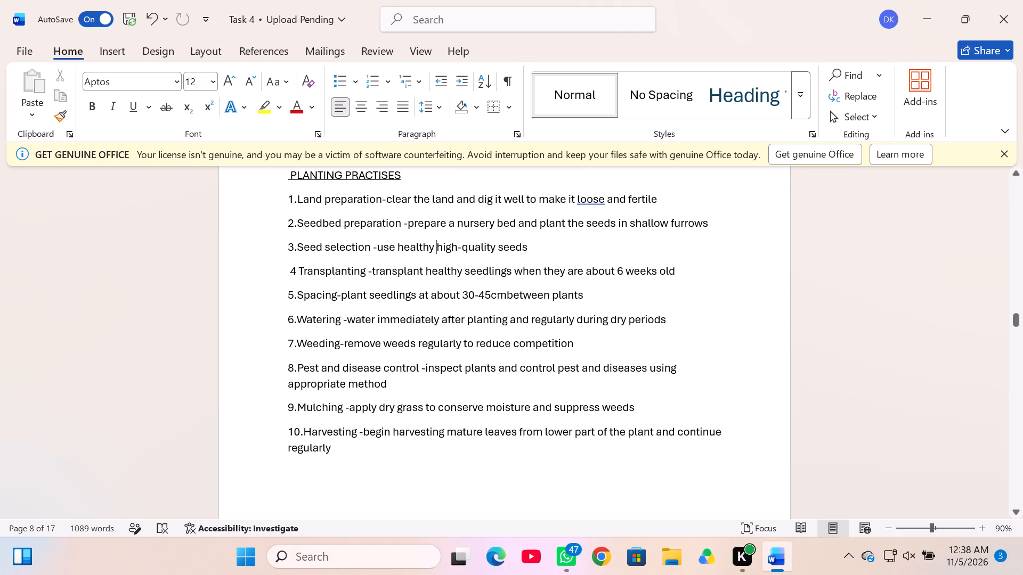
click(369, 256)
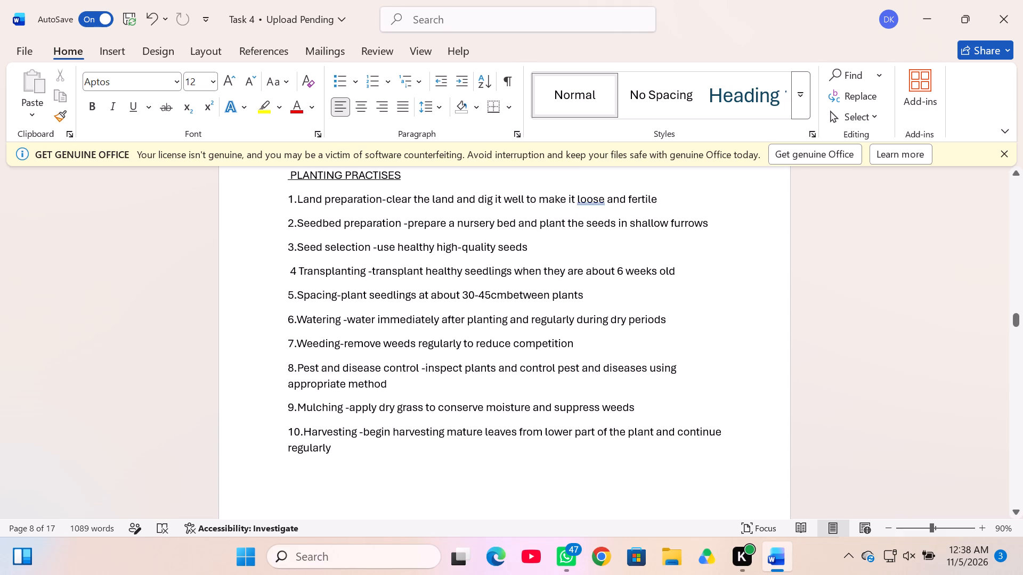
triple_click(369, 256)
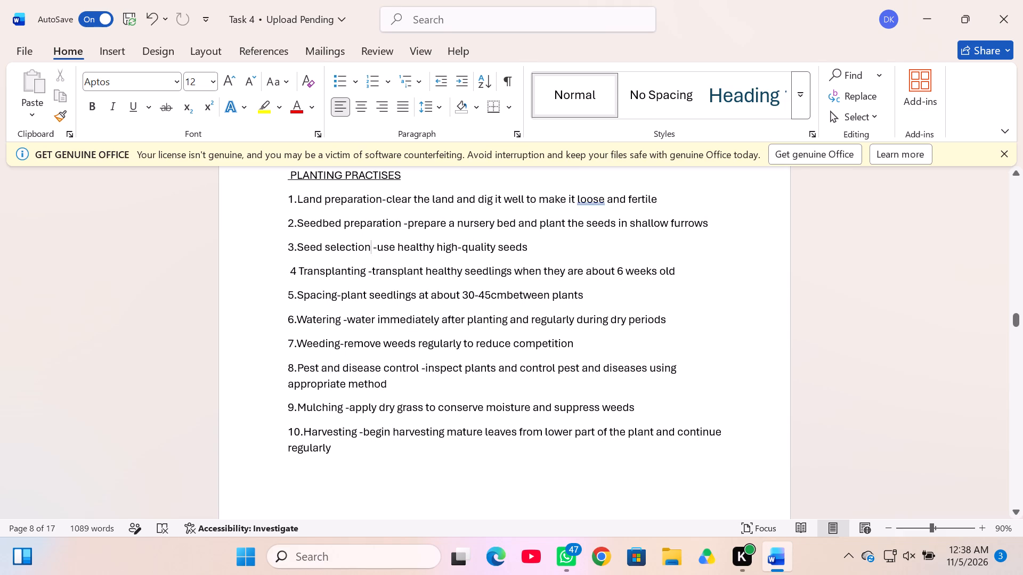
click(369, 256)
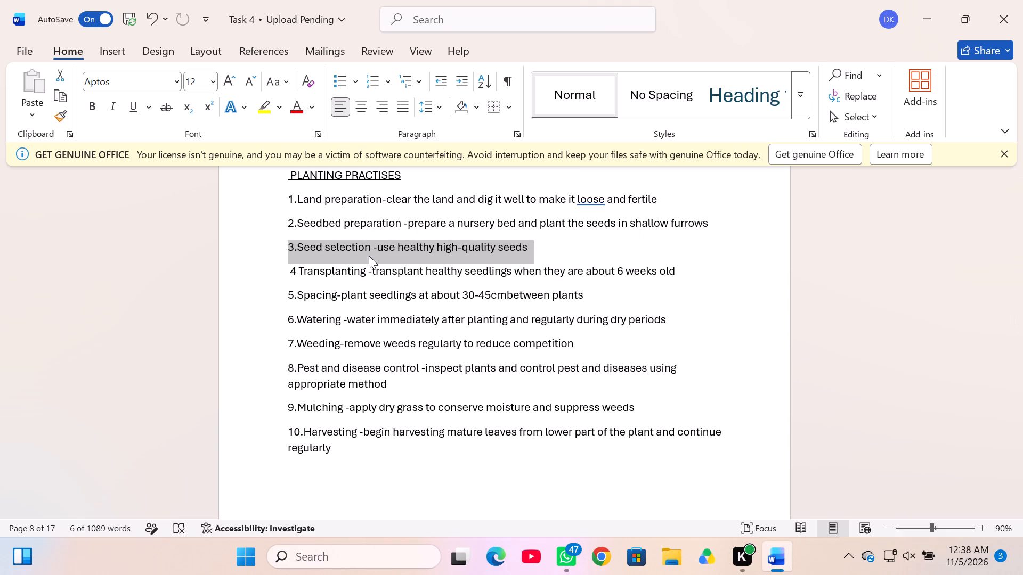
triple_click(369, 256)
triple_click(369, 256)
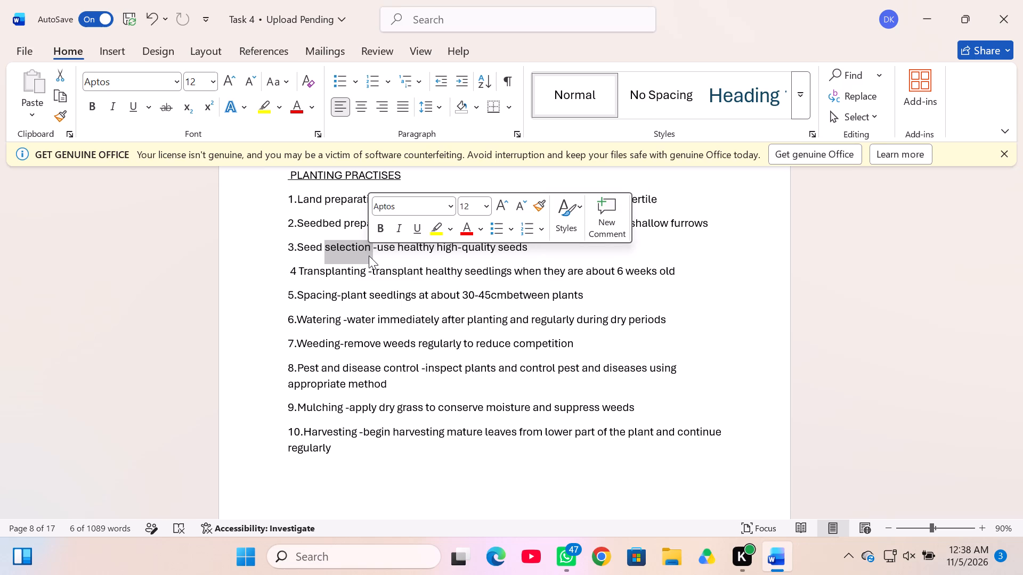
Proofread the remaining Planting Practises points and continue into the Marketing and Utilization section, looking for flagged wording.
key(Down)
key(Down)
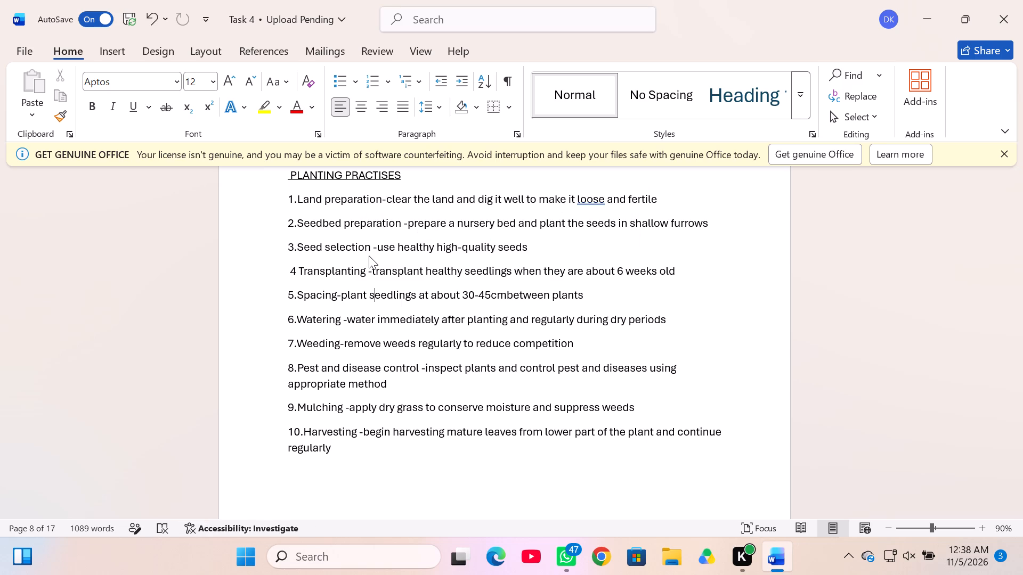
key(Down)
key(Down)
key(Down)
key(Down)
key(Down)
key(Down)
key(Down)
key(Down)
key(Down)
key(Down)
key(Down)
key(Down)
key(Down)
key(Down)
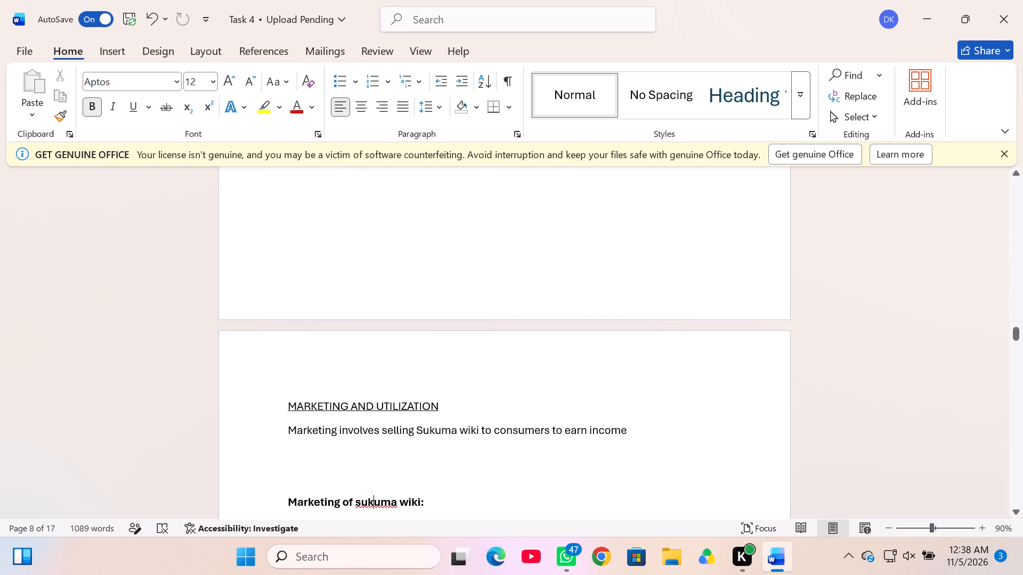
key(Down)
key(Down)
key(Down)
key(Down)
key(Down)
key(Down)
key(Down)
key(Down)
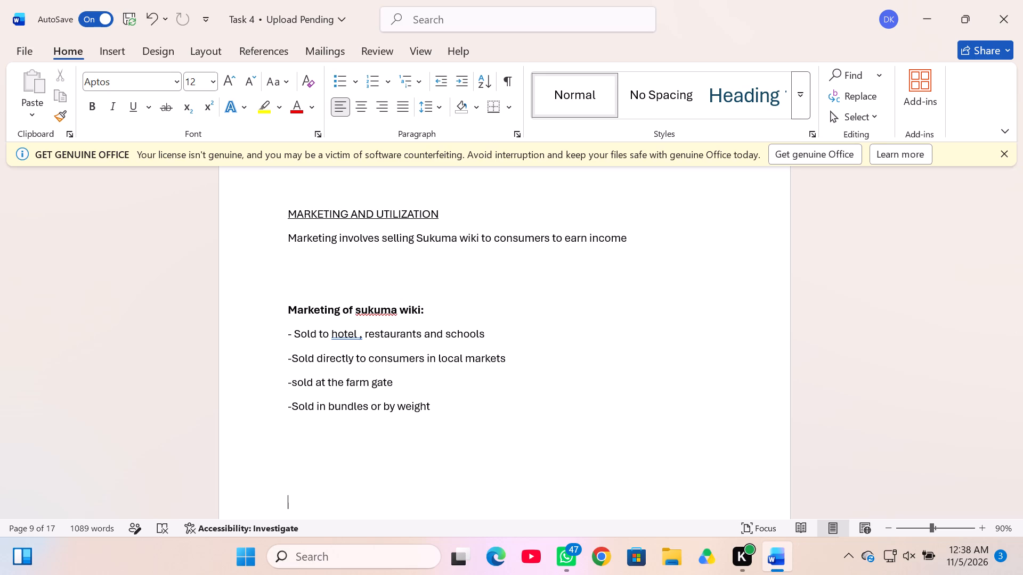
key(Down)
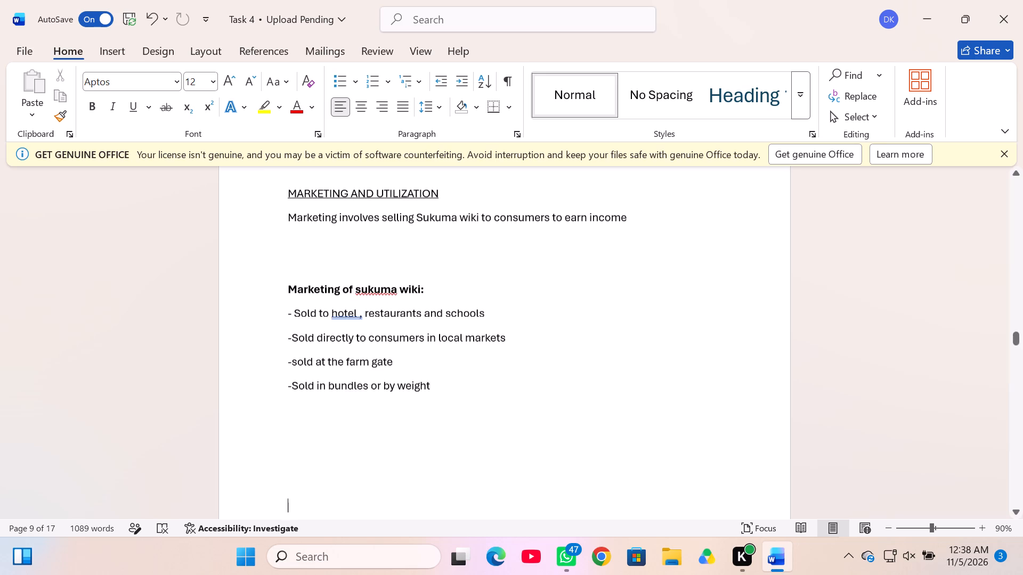
key(Down)
key(Down)
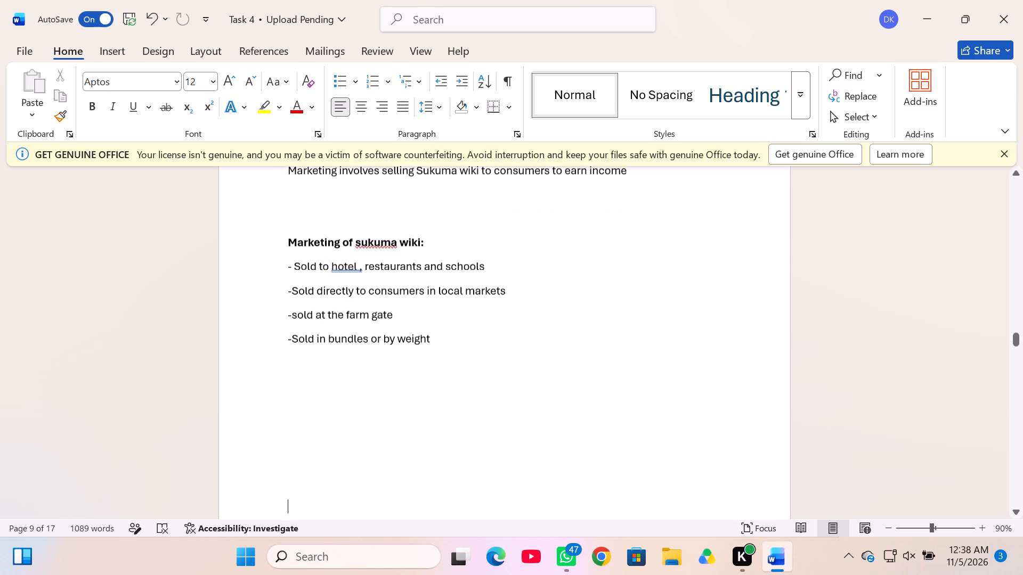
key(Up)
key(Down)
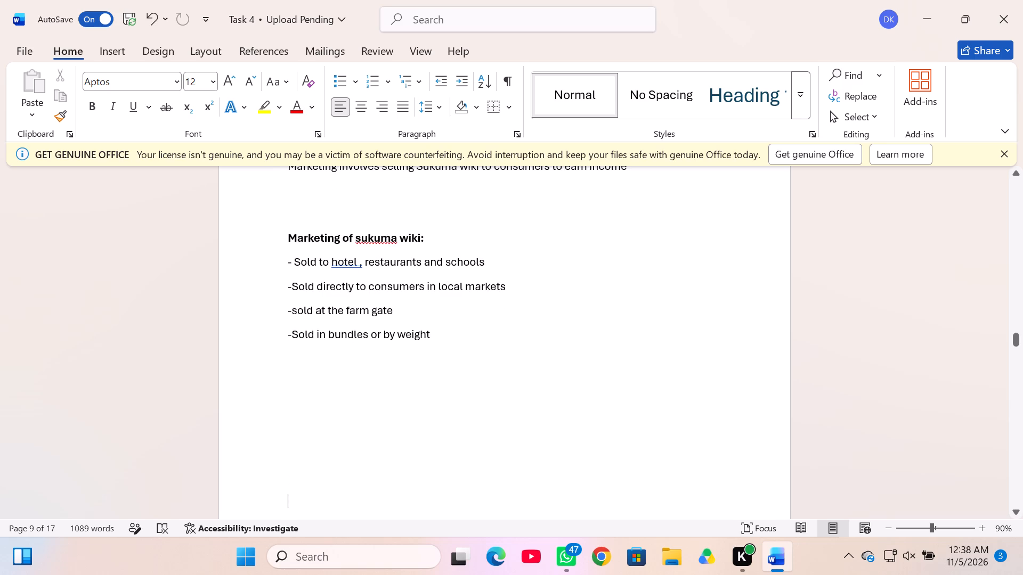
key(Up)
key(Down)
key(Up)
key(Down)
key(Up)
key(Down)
Go back from the marketing section to recheck points 6 to 10 under Planting Practises.
key(Up)
key(Up)
key(Up)
key(Up)
key(Up)
key(Up)
key(Up)
key(Up)
key(Up)
key(Up)
key(Up)
key(Up)
key(Up)
key(Up)
key(Up)
key(Up)
key(Up)
key(Up)
key(Up)
key(Up)
key(Up)
key(Up)
key(Up)
key(Up)
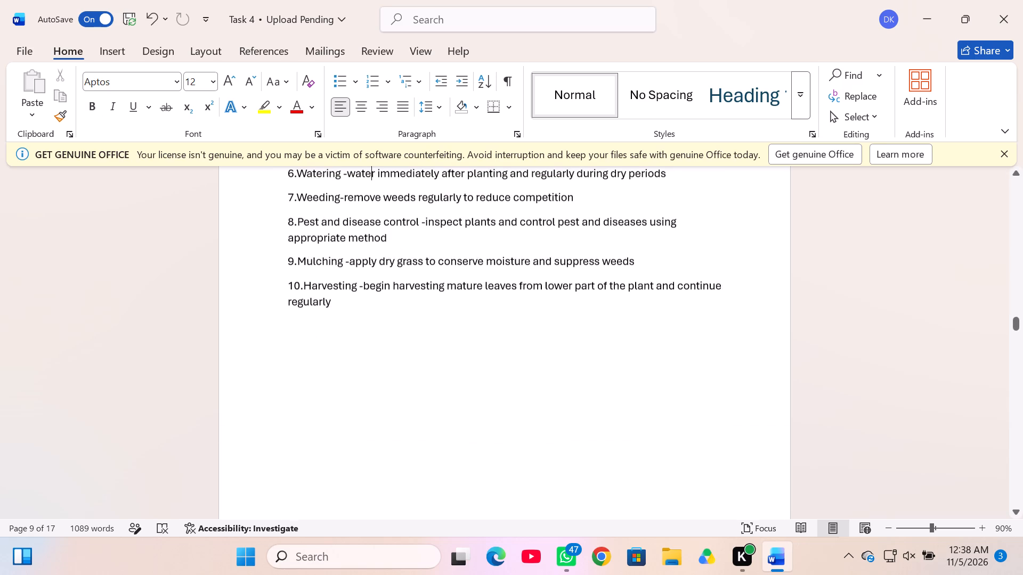
Reread the Marketing and Utilization section and its list of sukuma wiki selling methods for flagged wording.
key(Down)
key(Down)
key(Down)
key(Down)
key(Down)
key(Down)
key(Down)
key(Down)
key(Down)
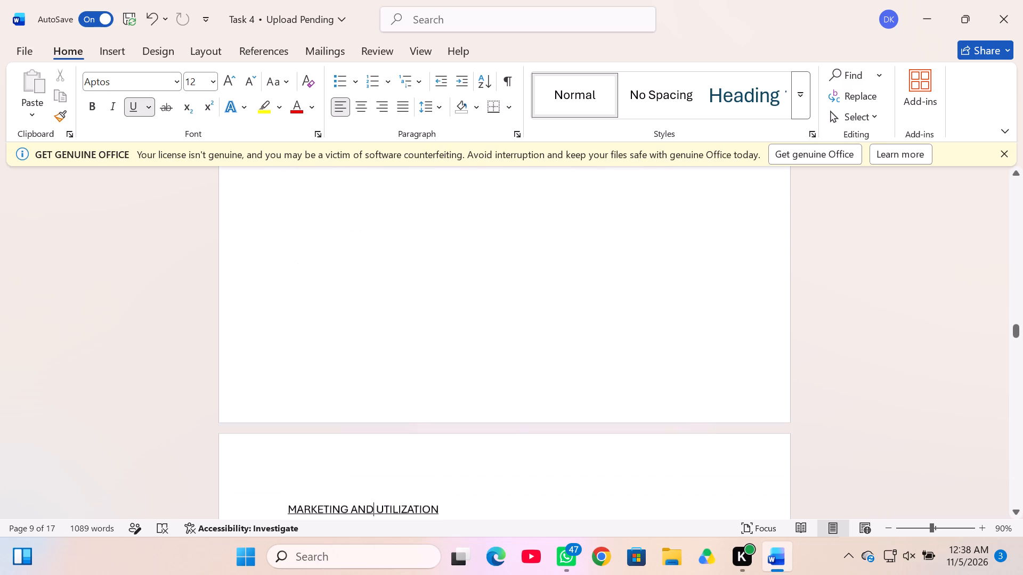
key(Down)
key(Down)
key(Down)
key(Down)
key(Down)
key(Down)
key(Down)
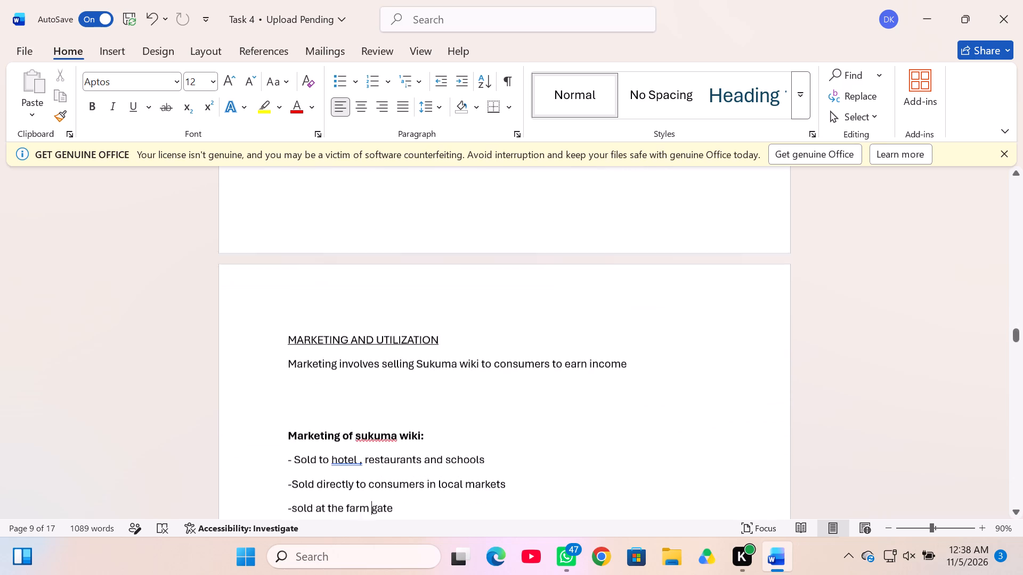
key(Down)
key(Down)
key(Down)
key(Down)
key(Down)
key(Down)
key(Down)
key(Down)
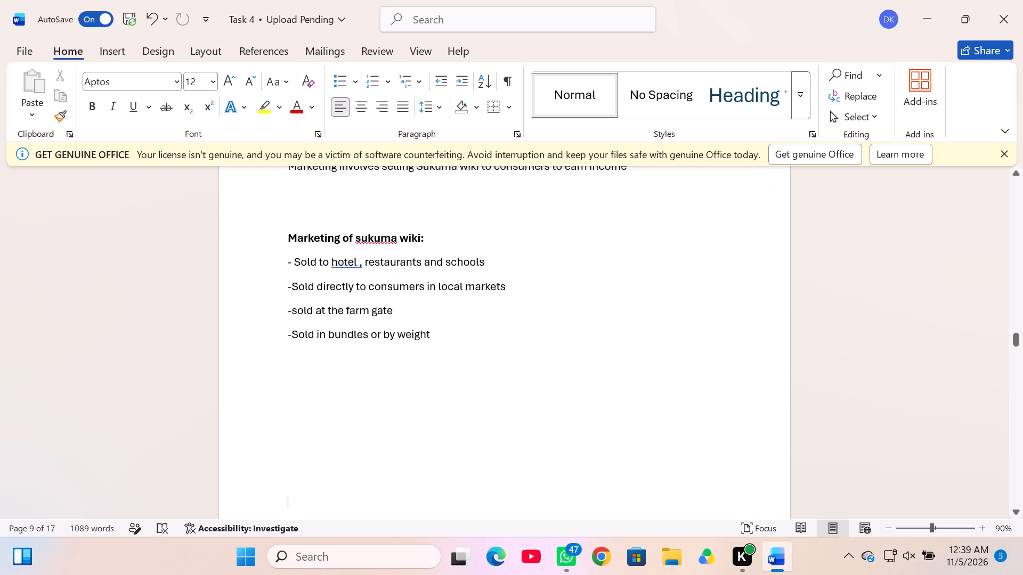
key(Down)
key(Down)
key(Up)
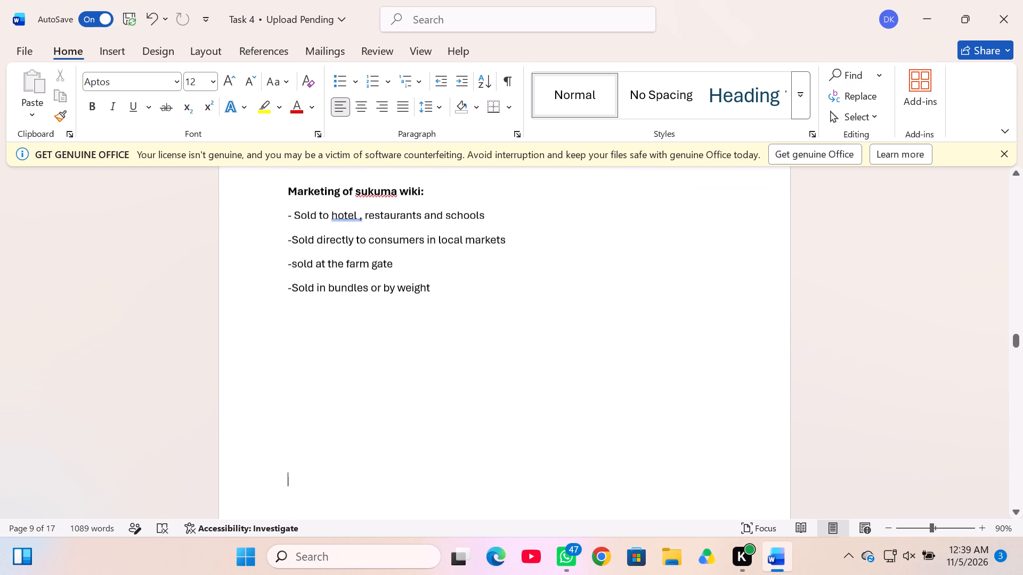
key(Up)
key(Up)
key(Up)
key(Up)
key(Up)
key(Up)
key(Up)
key(Up)
key(Up)
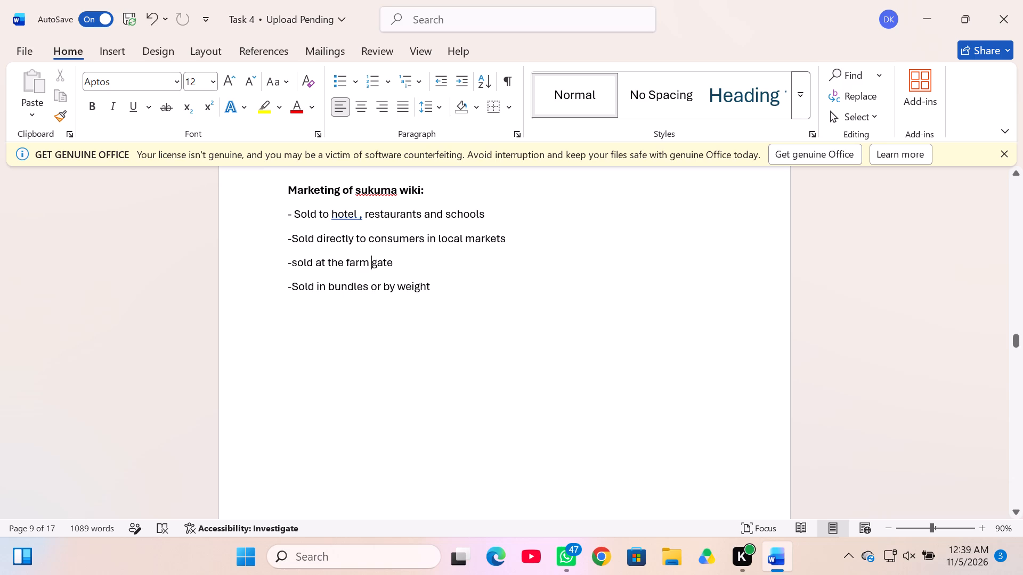
key(Up)
key(Up)
key(Up)
key(Up)
key(Up)
key(Up)
key(Up)
key(Up)
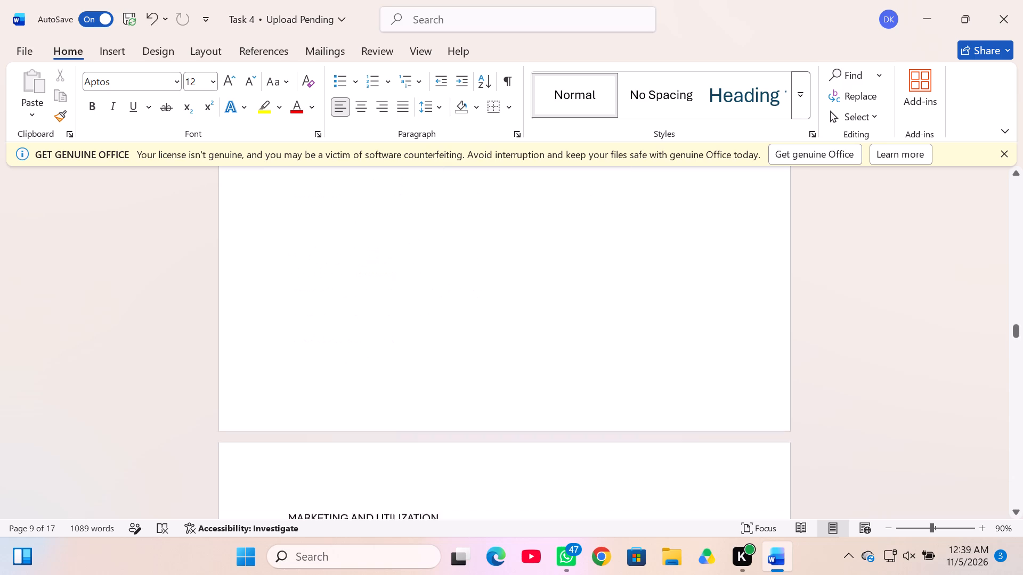
key(Down)
key(Down)
key(Down)
key(Down)
key(Down)
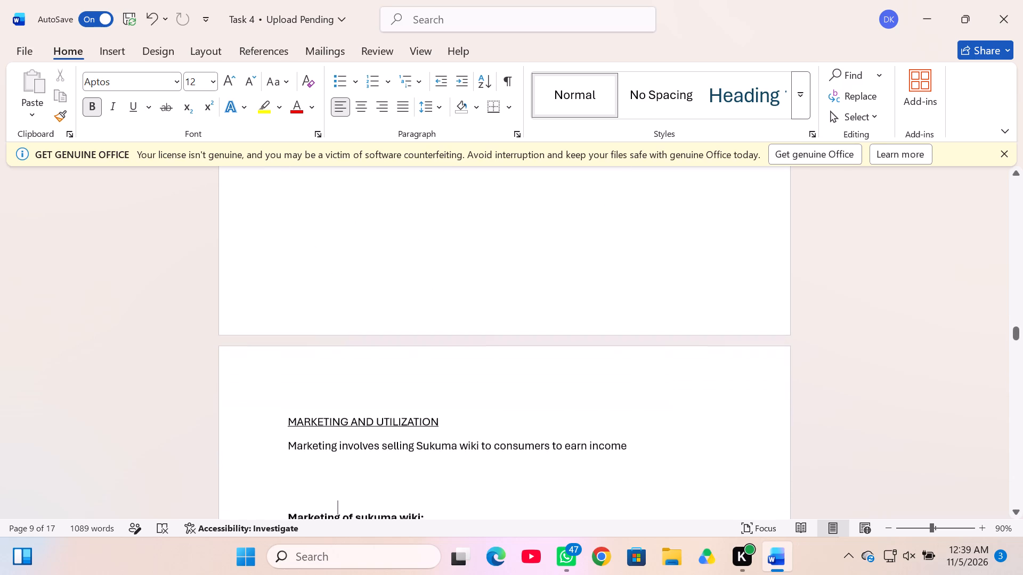
key(Down)
key(Down)
key(Down)
key(Down)
key(Down)
key(Down)
key(Down)
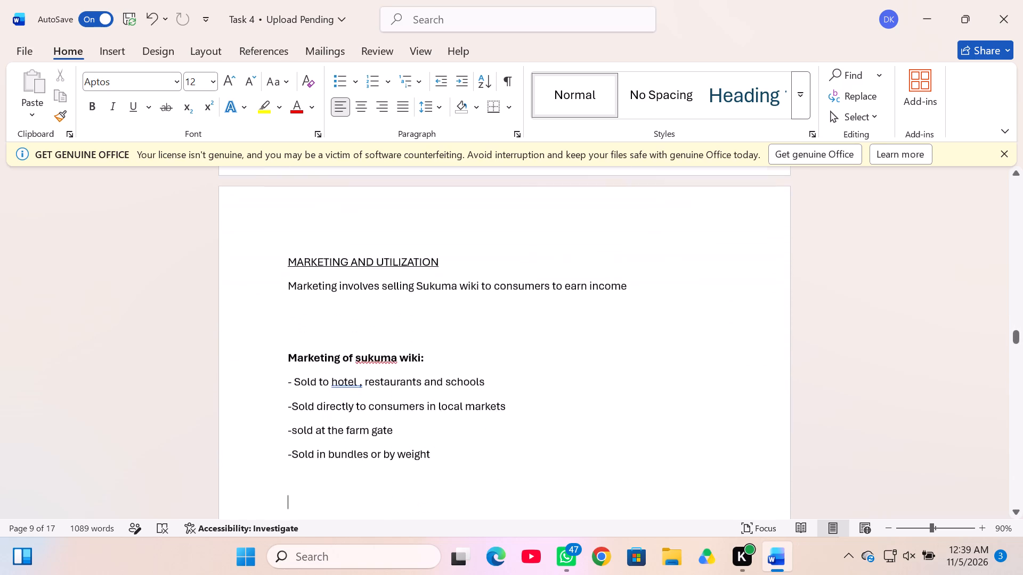
key(Down)
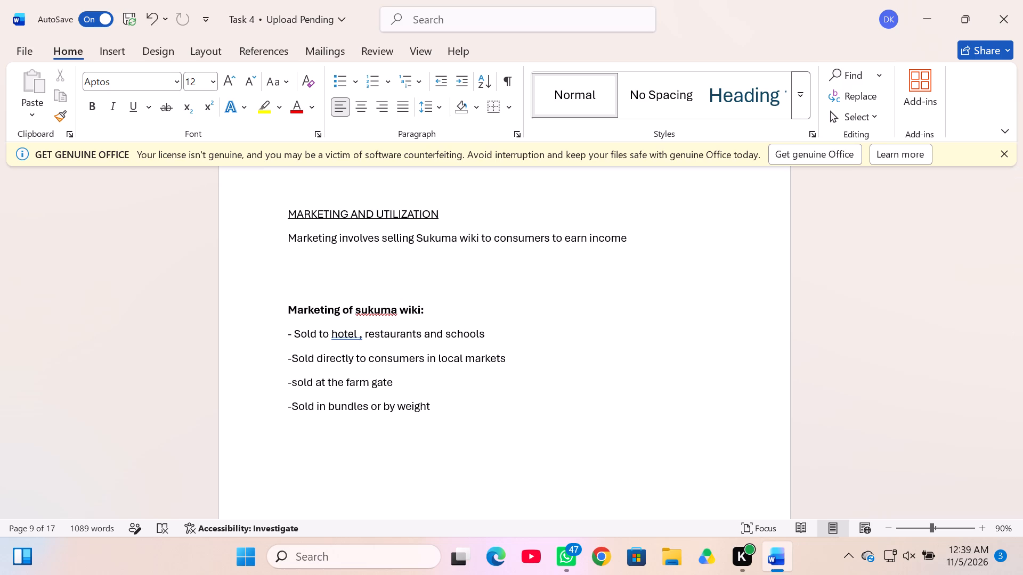
Replace the flagged "sukuma" with the suggested "Sukuma" in the bold "Marketing of sukuma wiki:" subheading.
scroll(369, 256, up, 1)
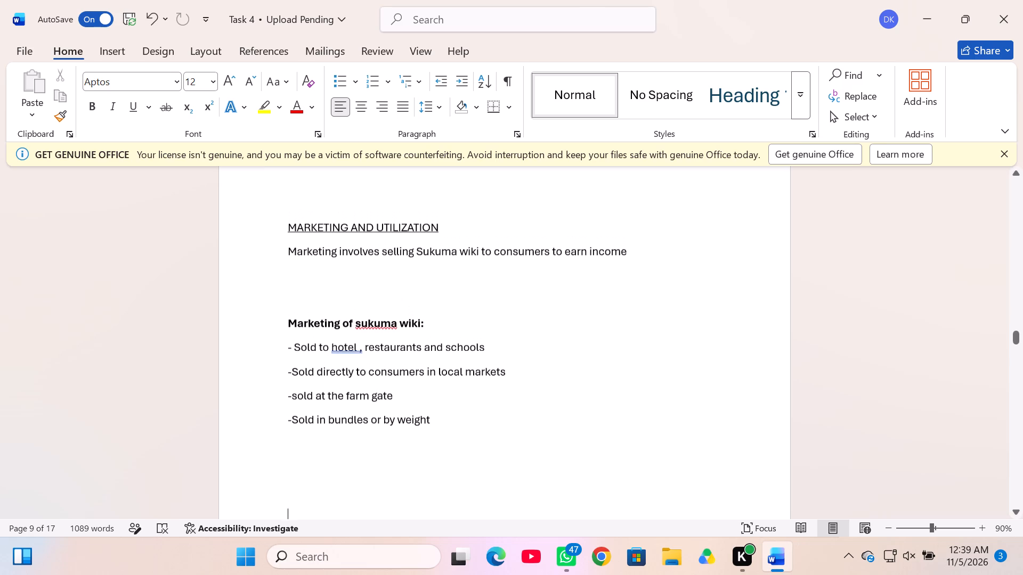
triple_click(378, 326)
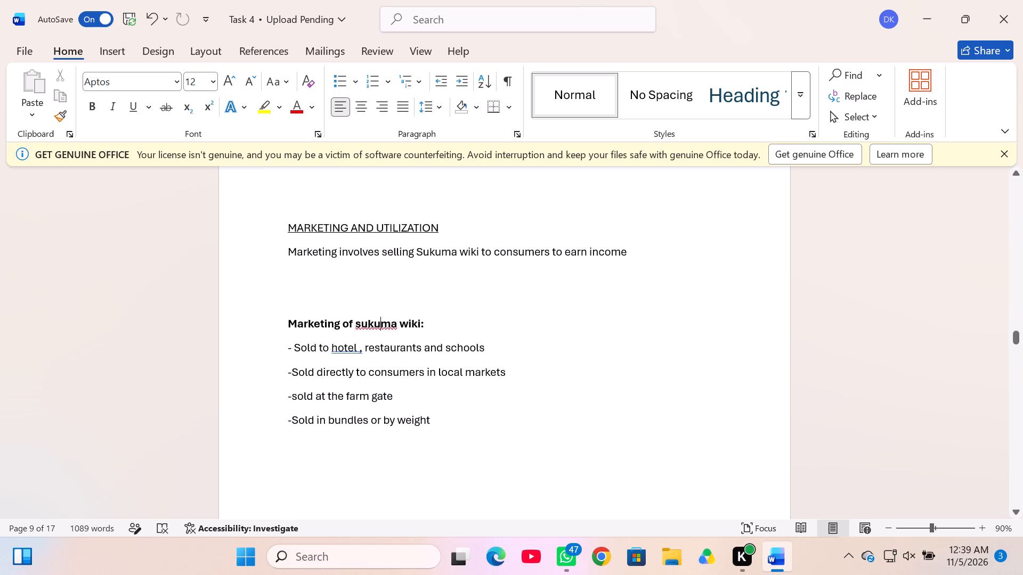
click(378, 326)
click(378, 326)
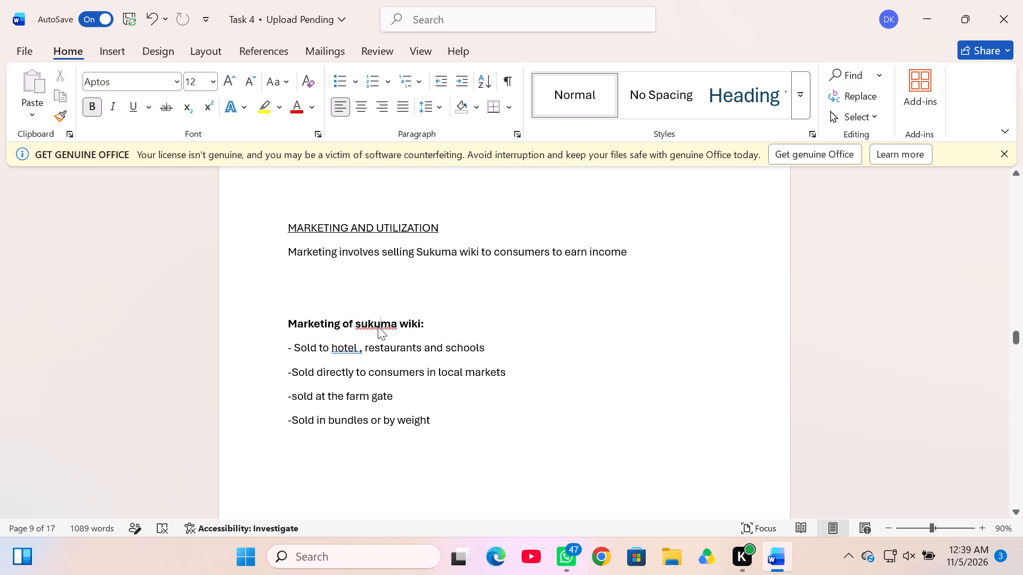
right_click(378, 326)
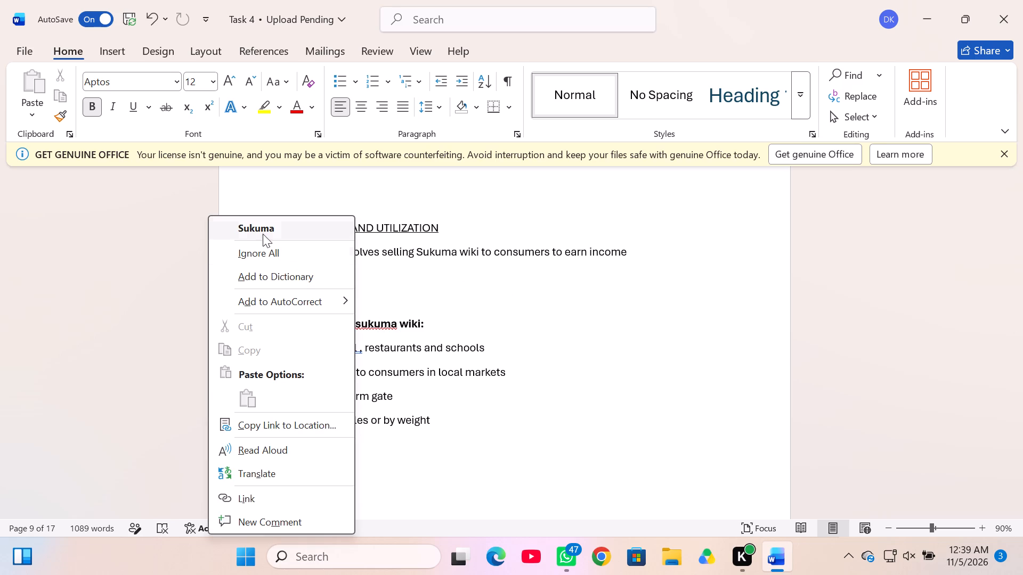
click(250, 219)
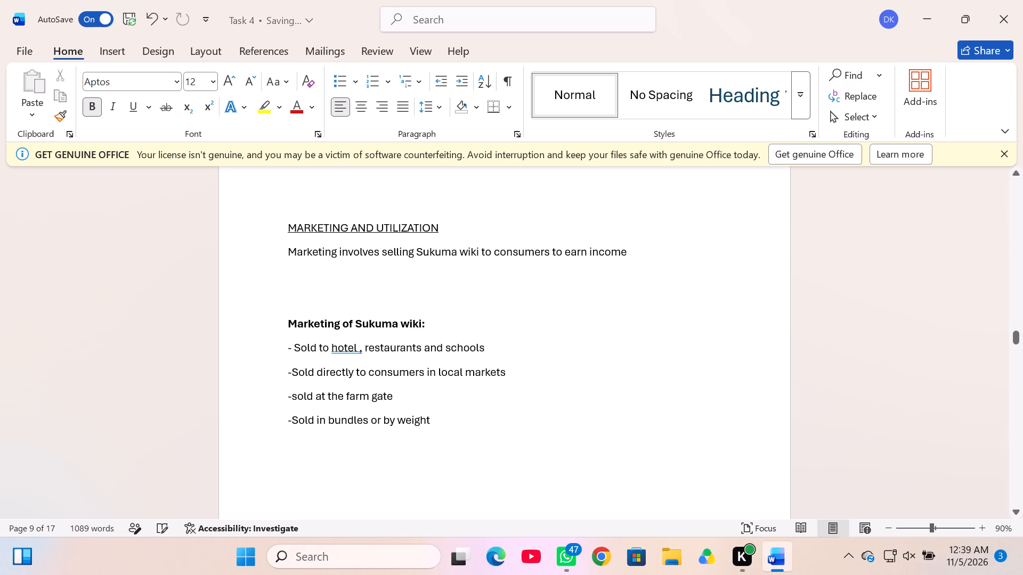
Accept the suggested "hotel," to remove the extra space before the comma in the first marketing point.
click(344, 354)
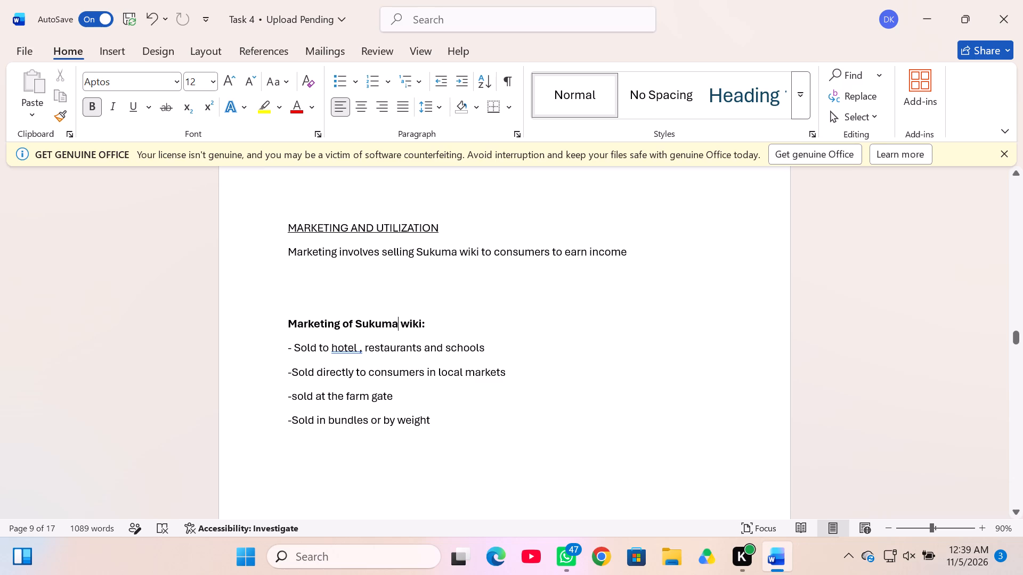
right_click(345, 355)
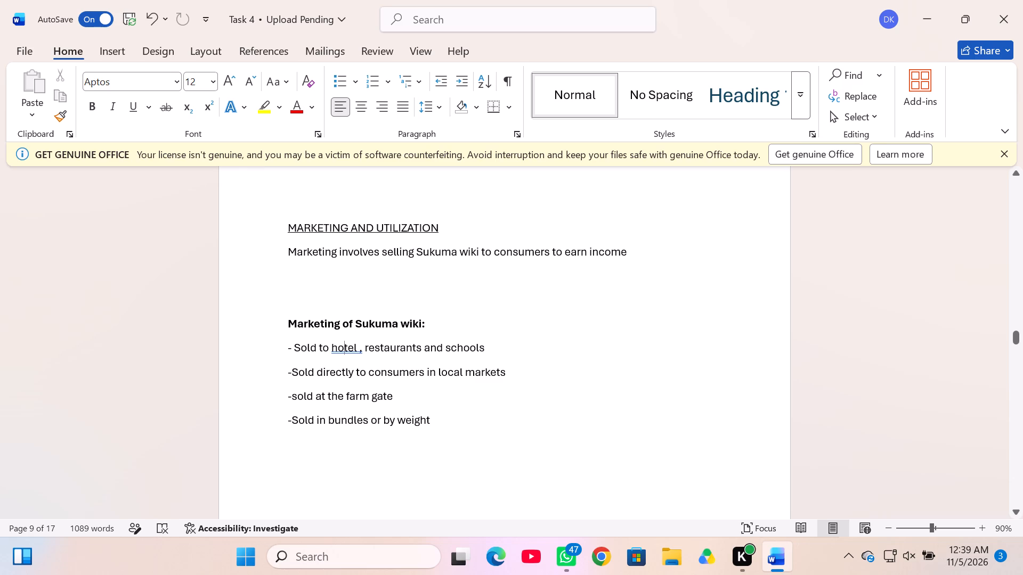
right_click(342, 346)
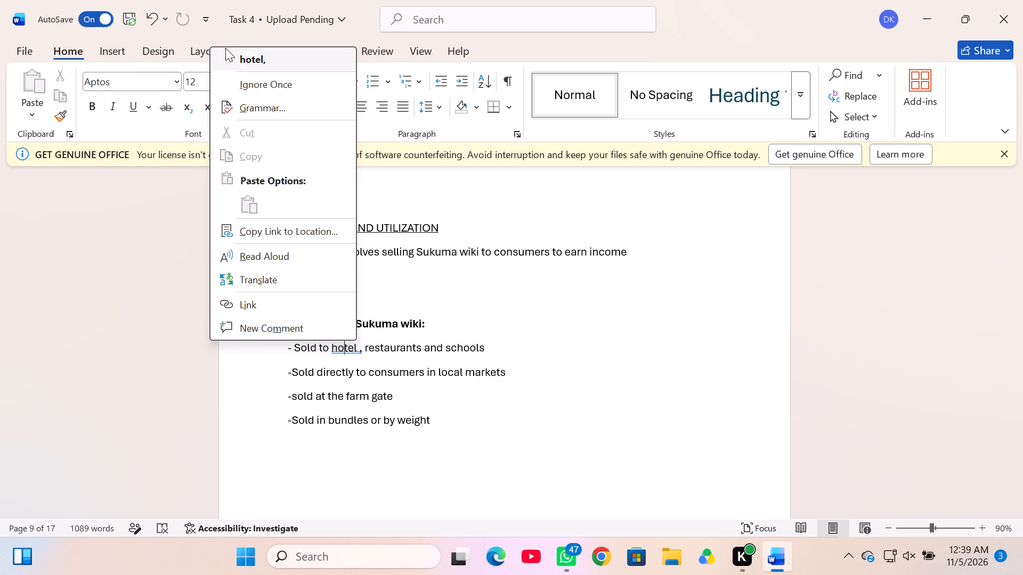
click(240, 47)
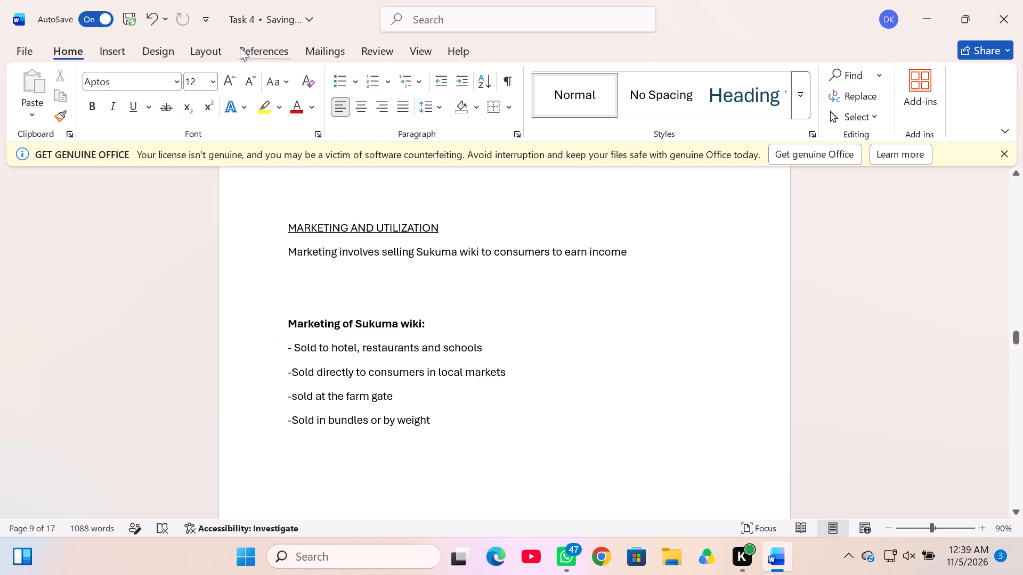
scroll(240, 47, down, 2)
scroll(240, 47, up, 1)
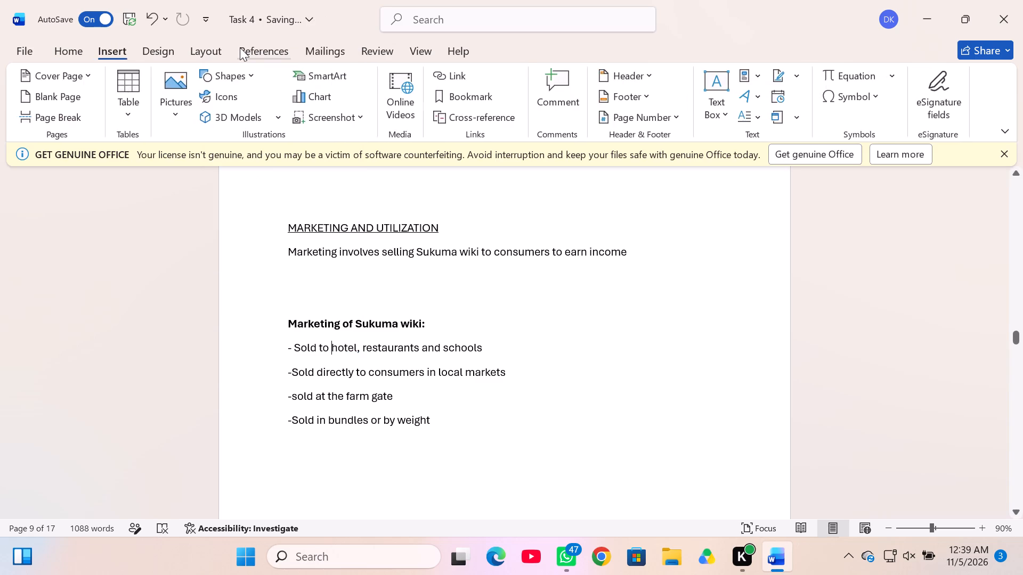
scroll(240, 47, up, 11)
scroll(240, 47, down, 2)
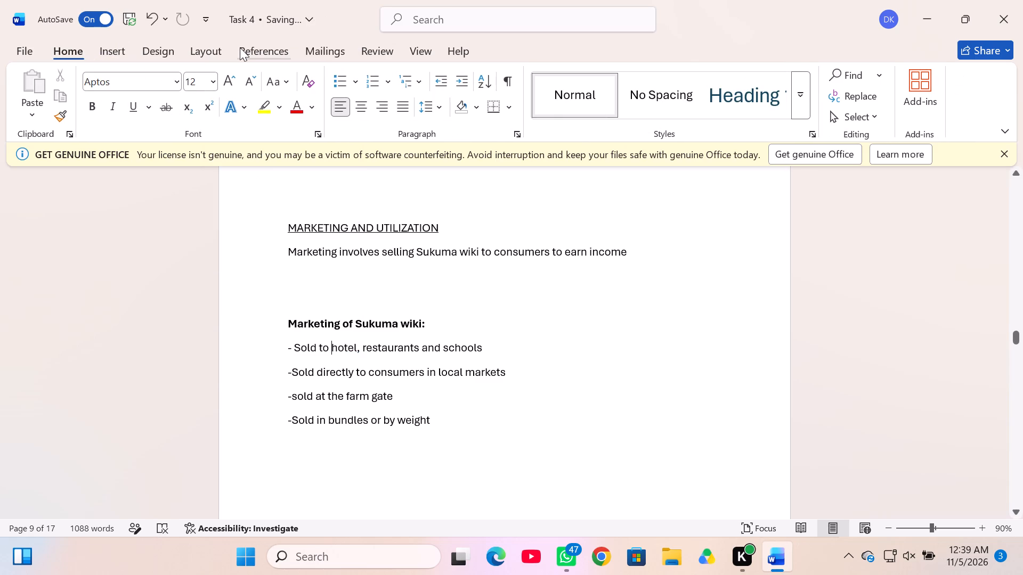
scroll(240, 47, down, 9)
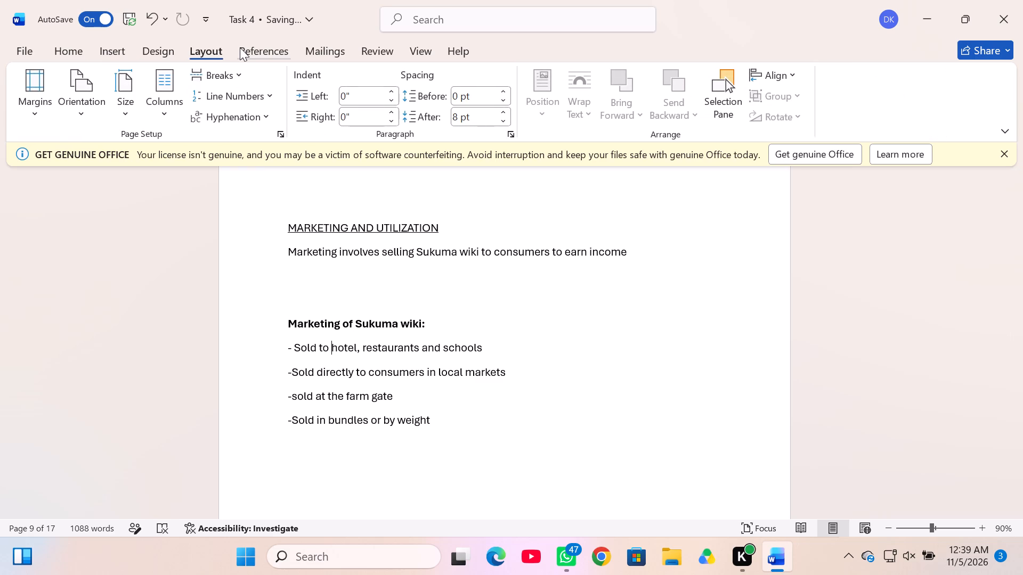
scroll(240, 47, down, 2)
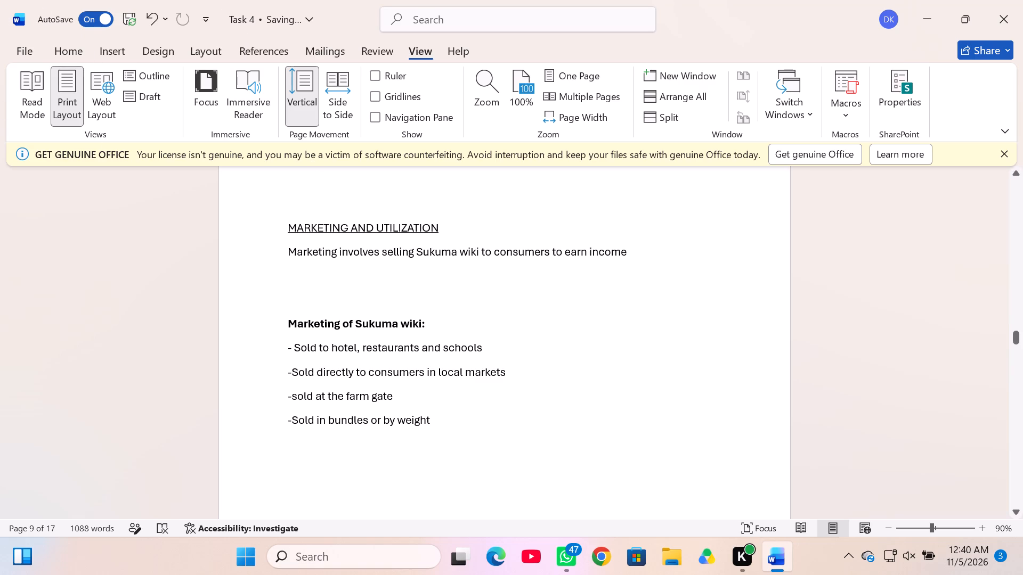
Continue past the marketing list to the "Utilization of sukuma wiki" section and check its points for flagged wording.
scroll(624, 328, down, 6)
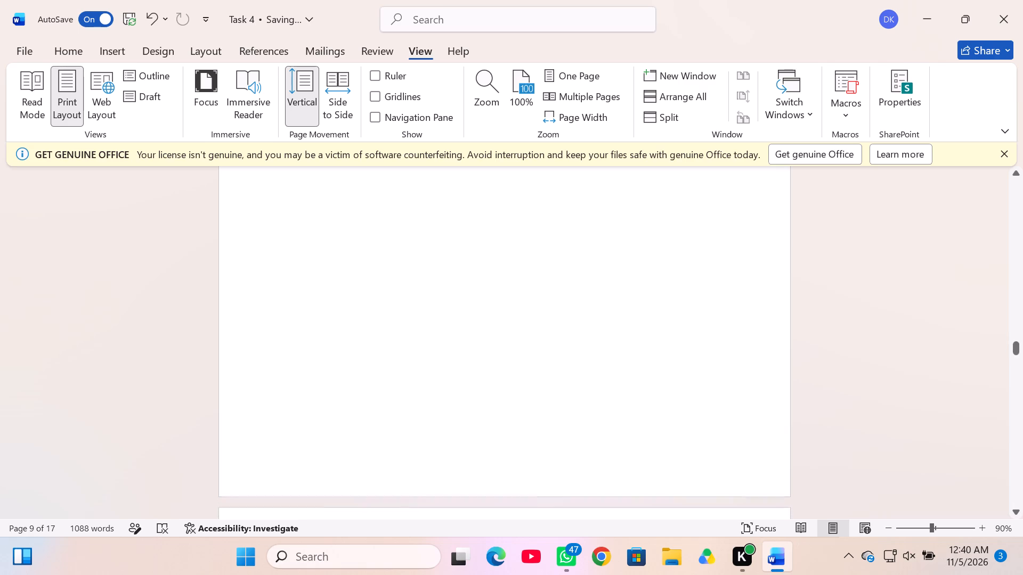
scroll(624, 328, down, 9)
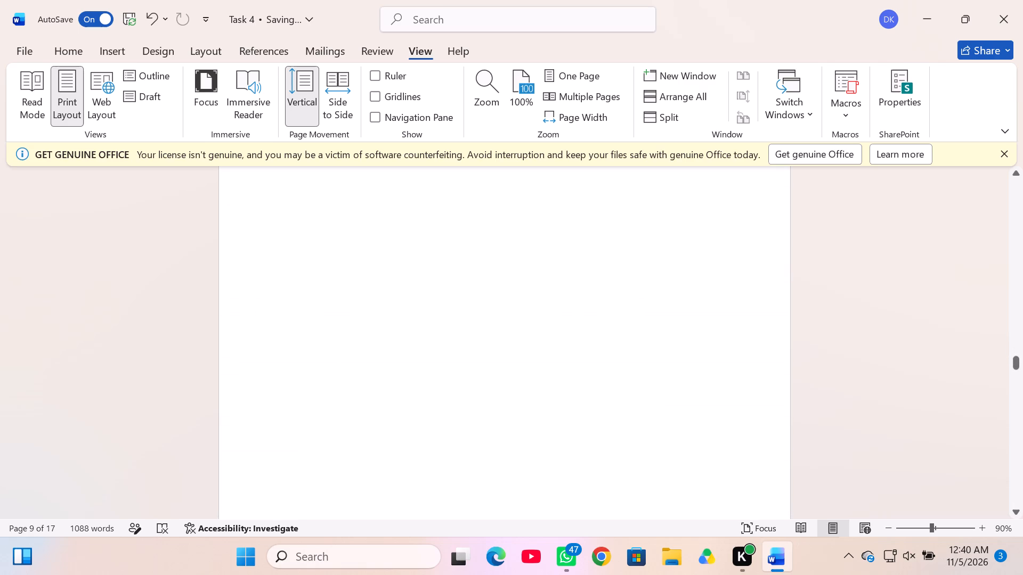
scroll(624, 328, down, 6)
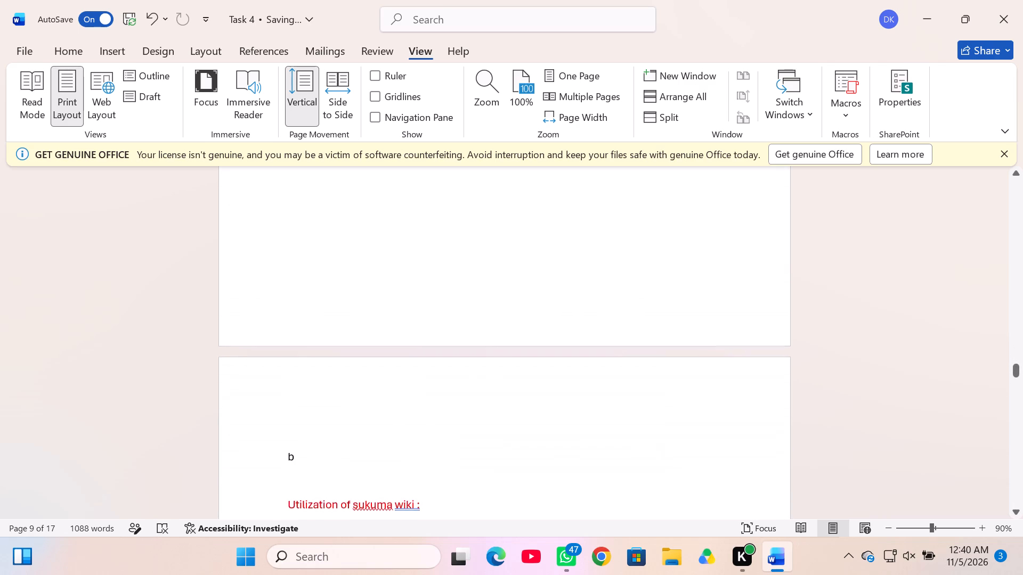
scroll(624, 328, down, 3)
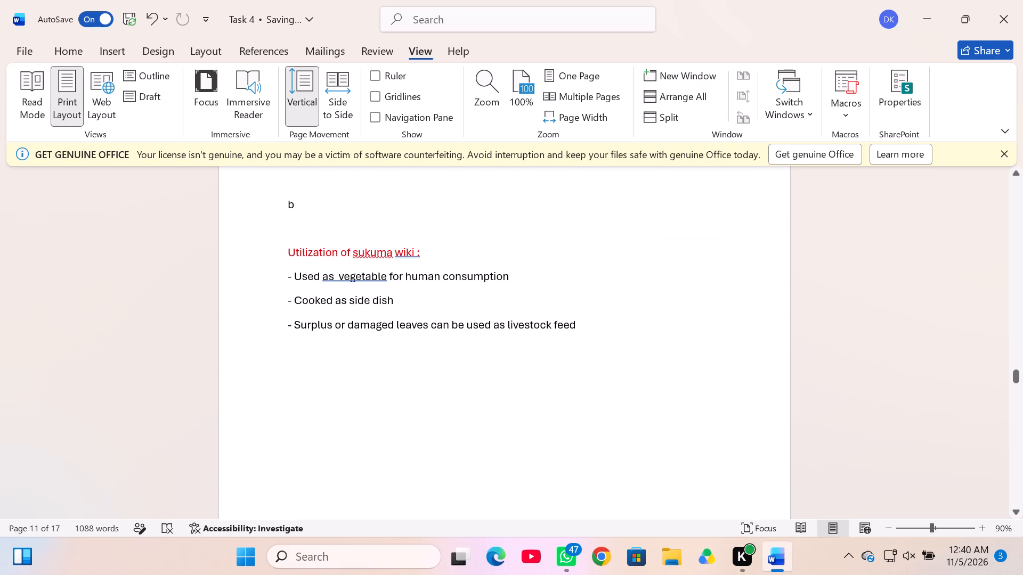
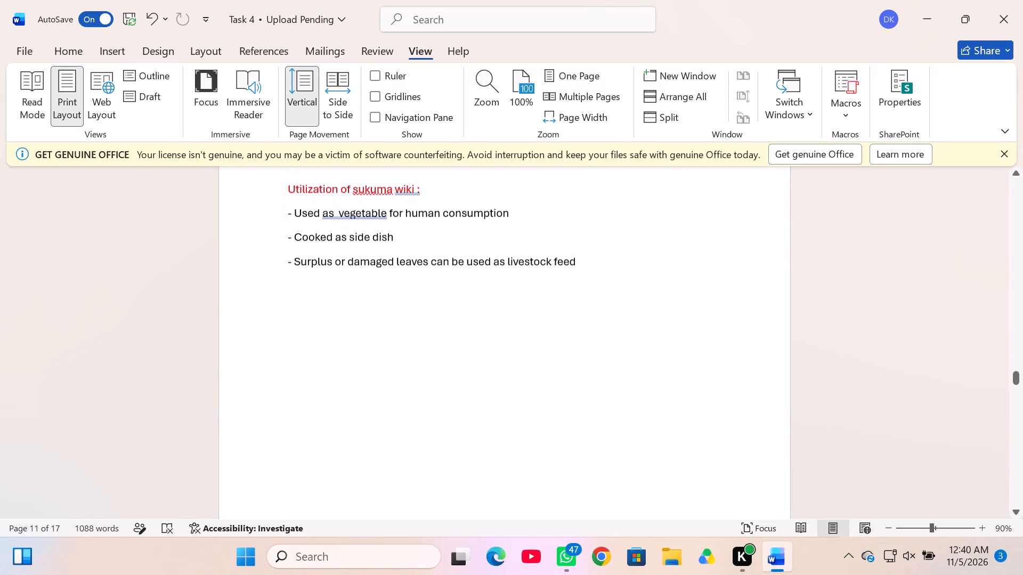
Continue past the utilization points to the Chapter 3 Methodology section and check its paragraphs for flagged spacing and punctuation.
scroll(624, 328, down, 5)
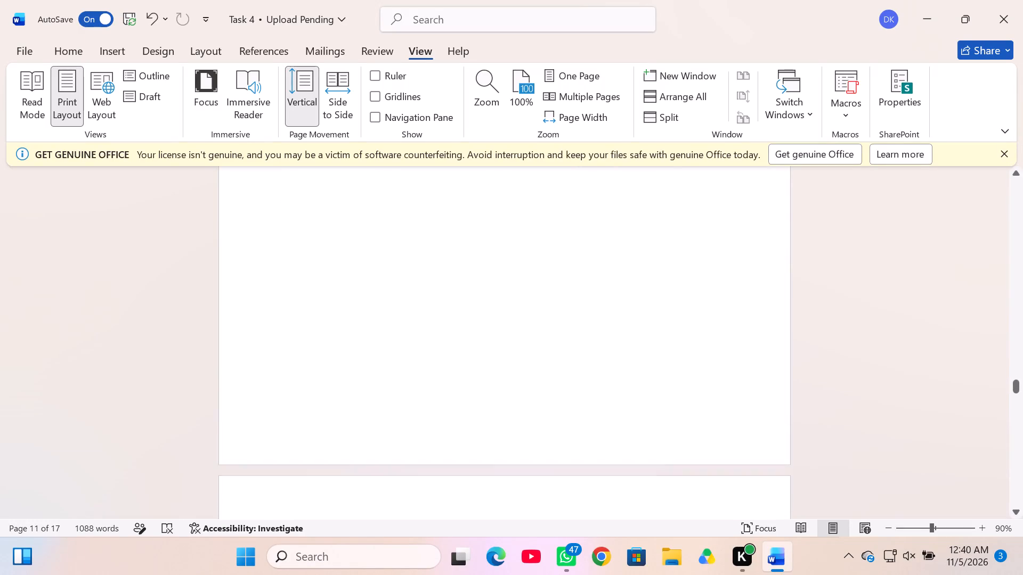
scroll(624, 328, down, 5)
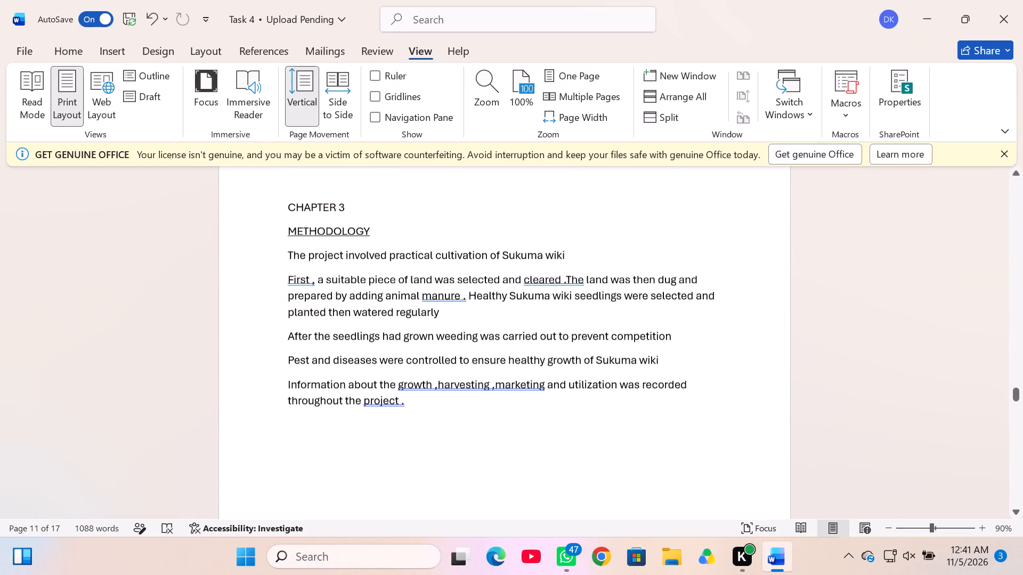
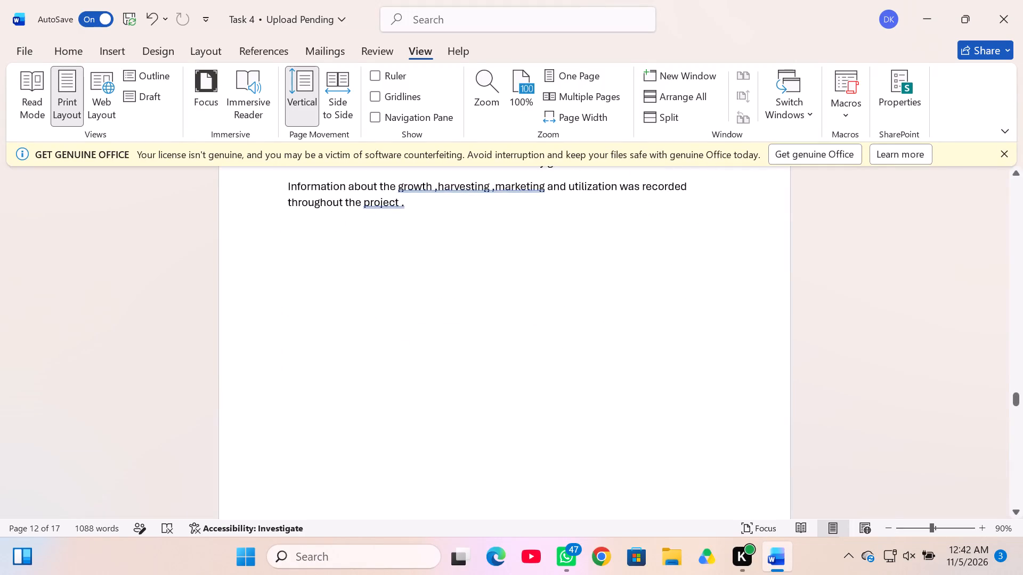
Review the Site Selection section after the Methodology paragraphs for flagged spacing, punctuation and hyphenation.
scroll(624, 328, down, 8)
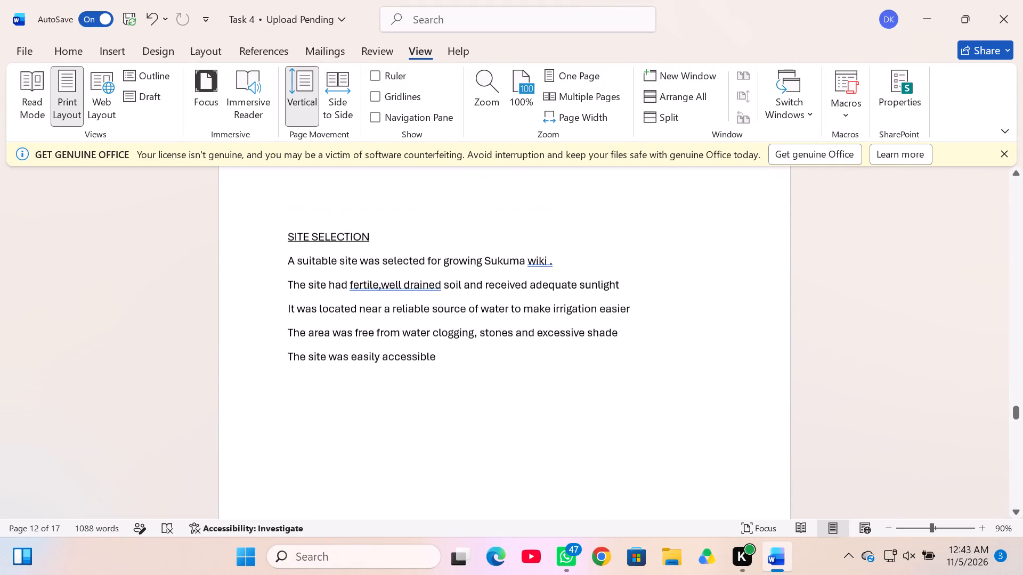
scroll(624, 328, down, 1)
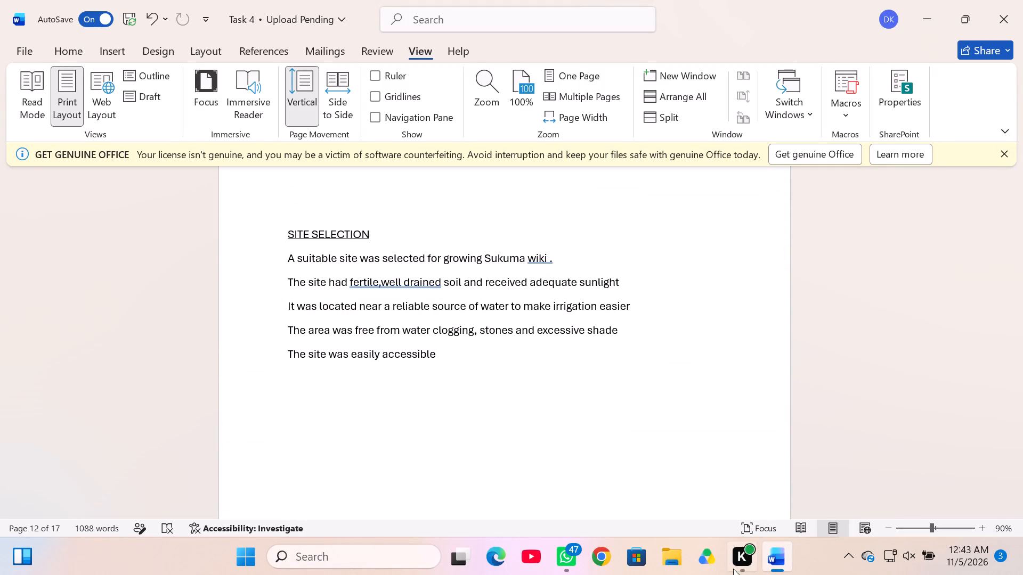
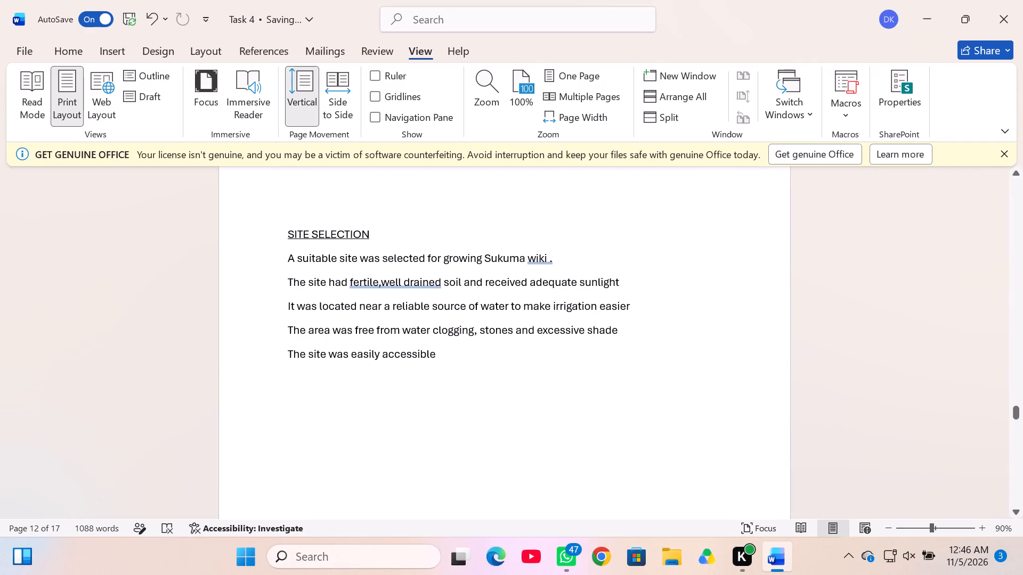
Correct the flagged wording in the Site Selection soil sentence to "fertile, well-drained" using the suggested spacing and hyphenation fixes.
right_click(397, 280)
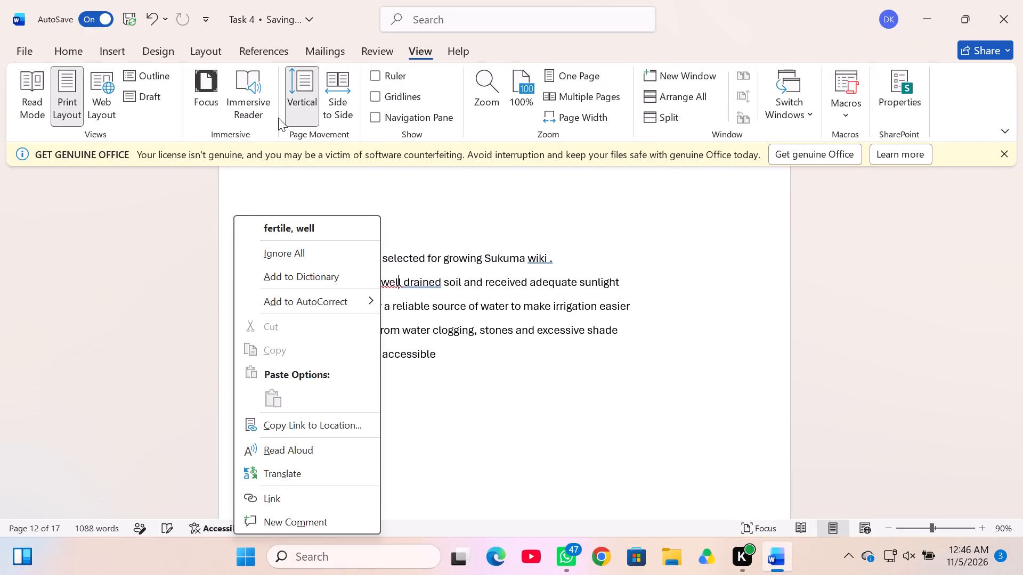
click(297, 223)
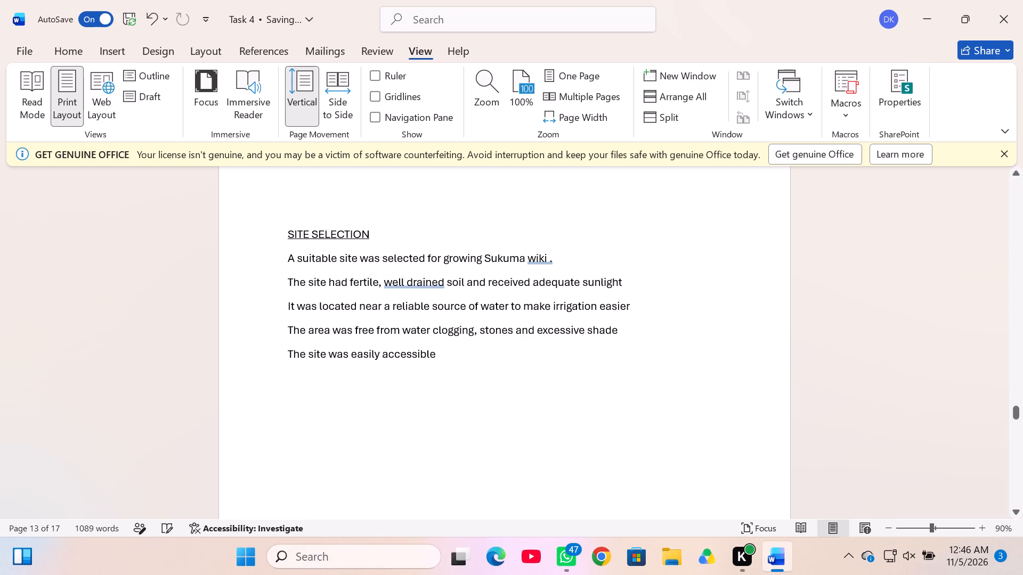
right_click(419, 284)
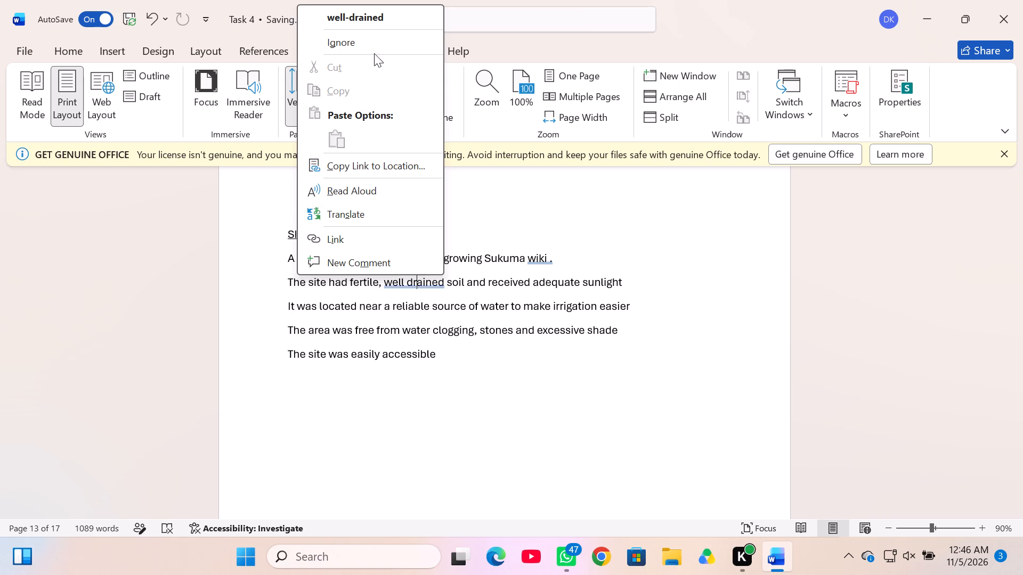
click(377, 10)
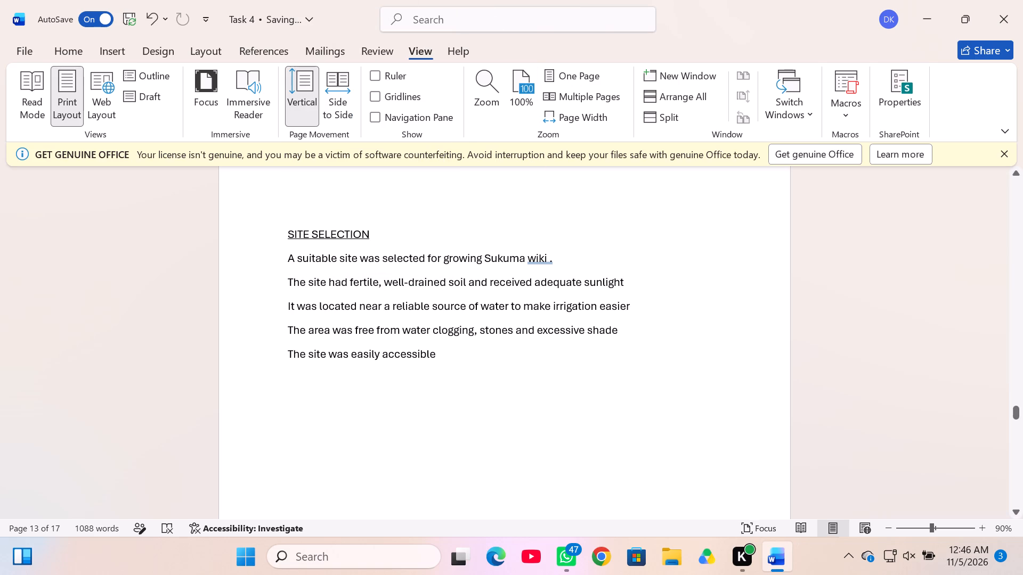
Accept the suggested correction "wiki." to remove the space before the full stop in the first Site Selection sentence.
click(540, 258)
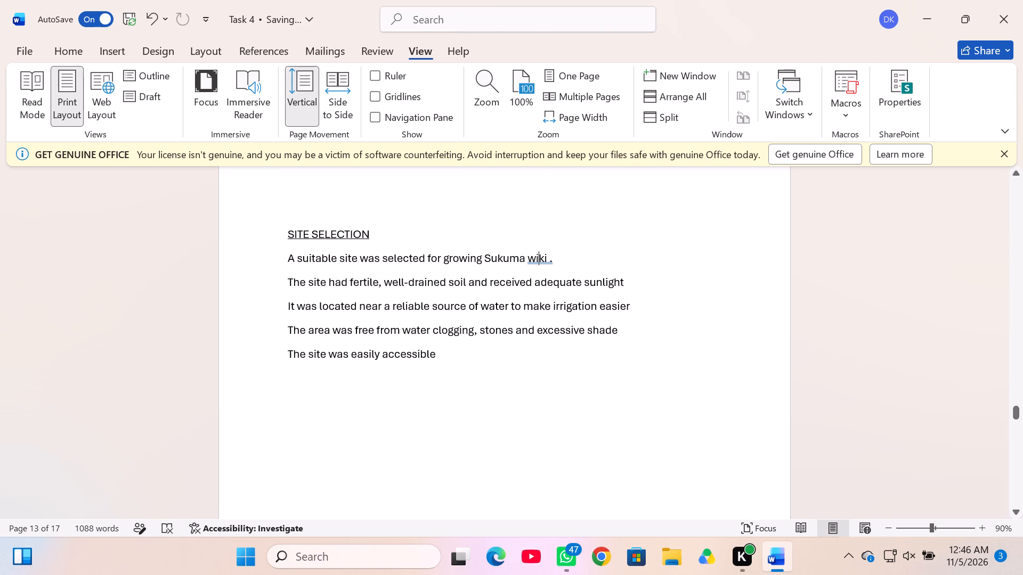
right_click(540, 258)
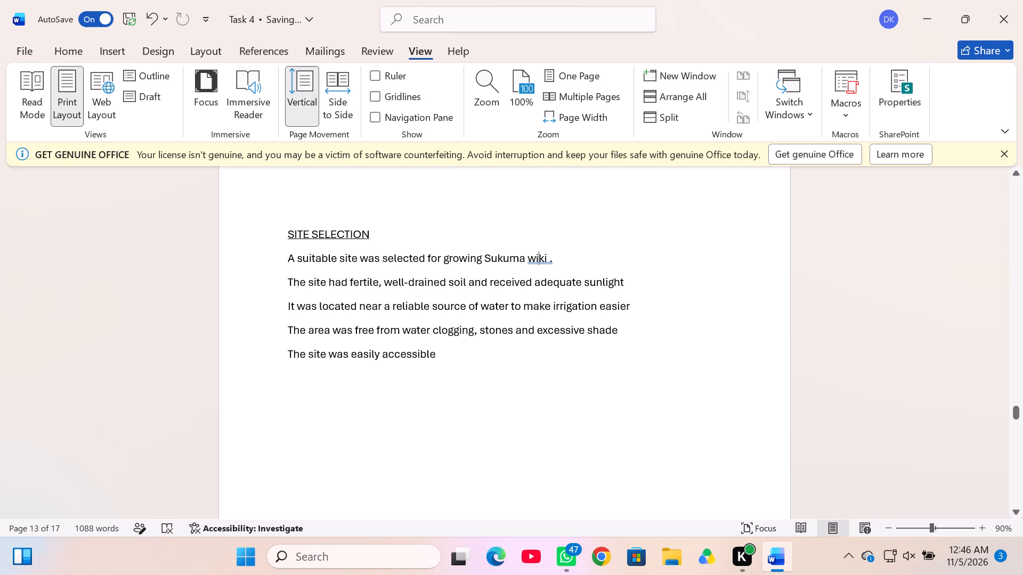
right_click(543, 259)
click(428, 255)
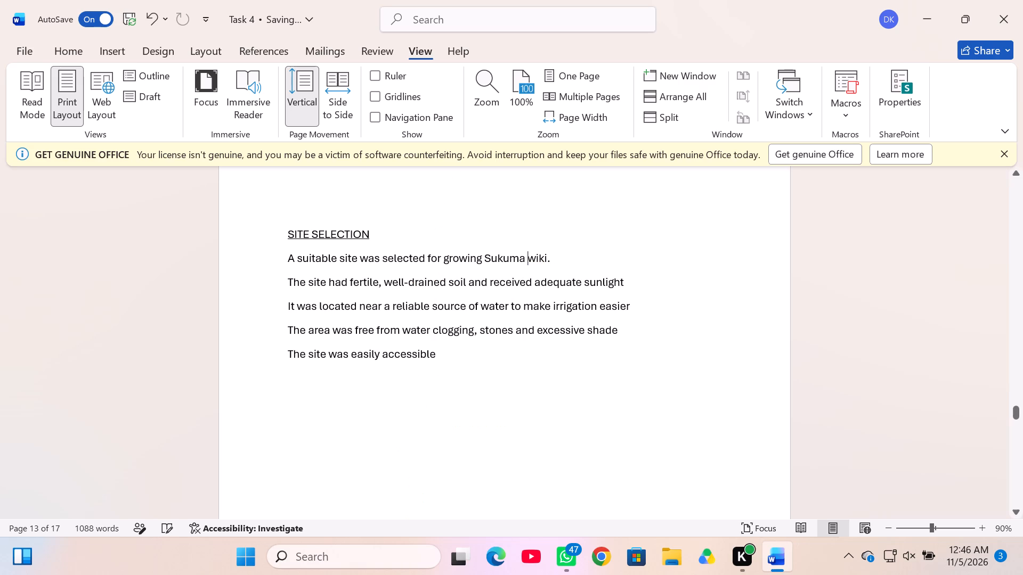
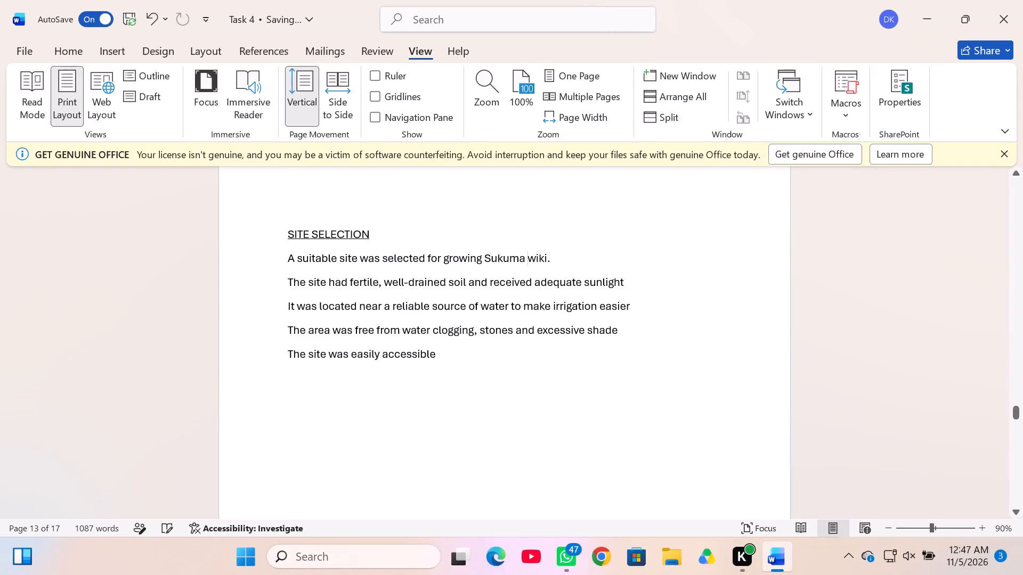
Look through the pages from Site Selection to the Conclusion and back to Chapter 4 for remaining flagged text.
scroll(398, 297, down, 2)
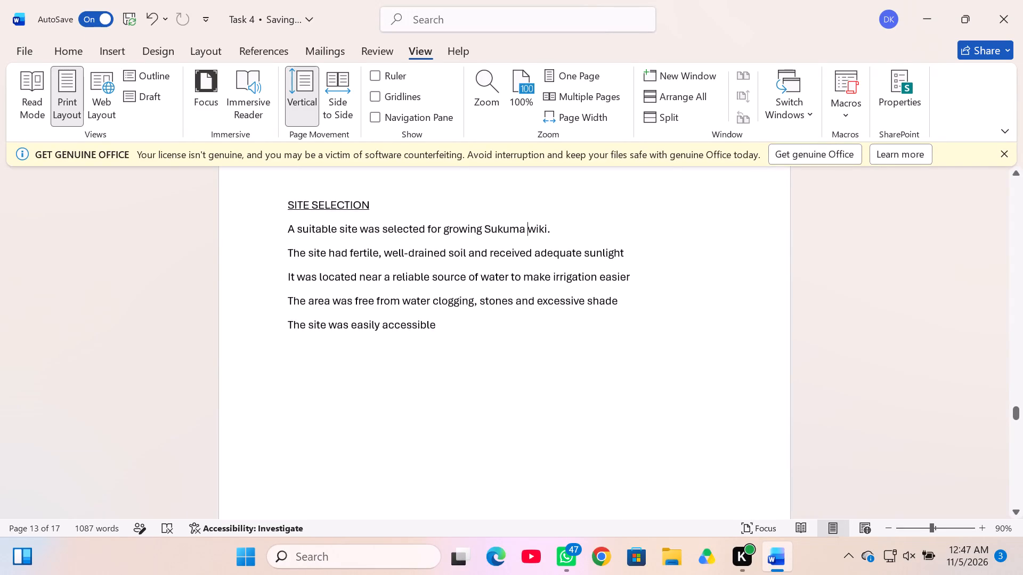
scroll(398, 297, down, 5)
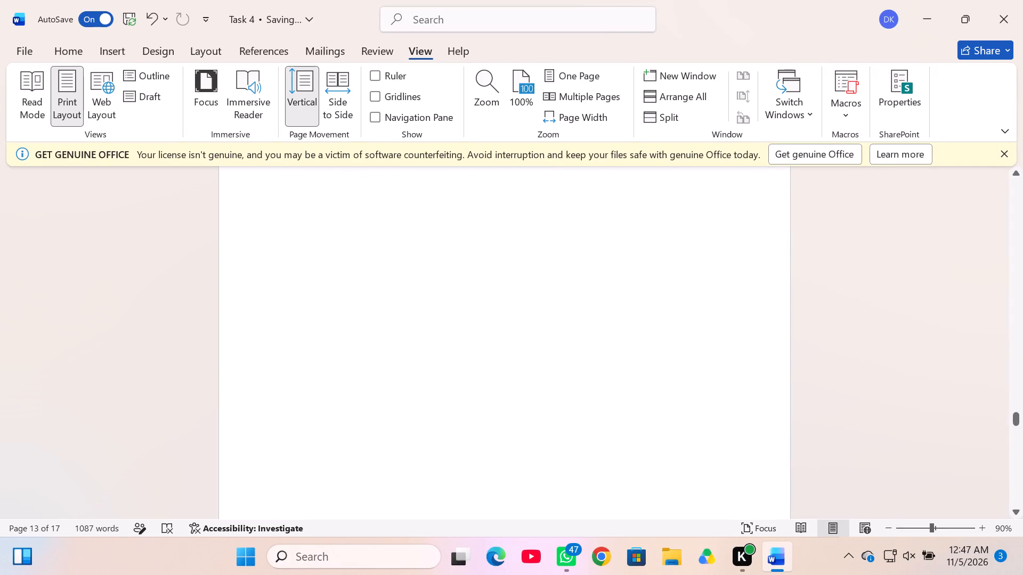
scroll(398, 297, down, 4)
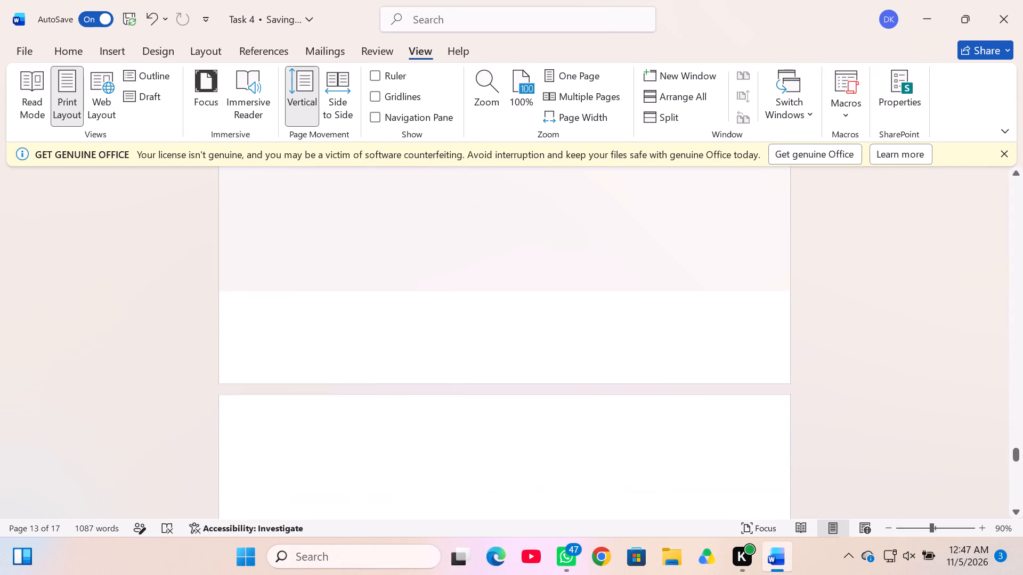
scroll(398, 297, down, 1)
scroll(398, 297, up, 3)
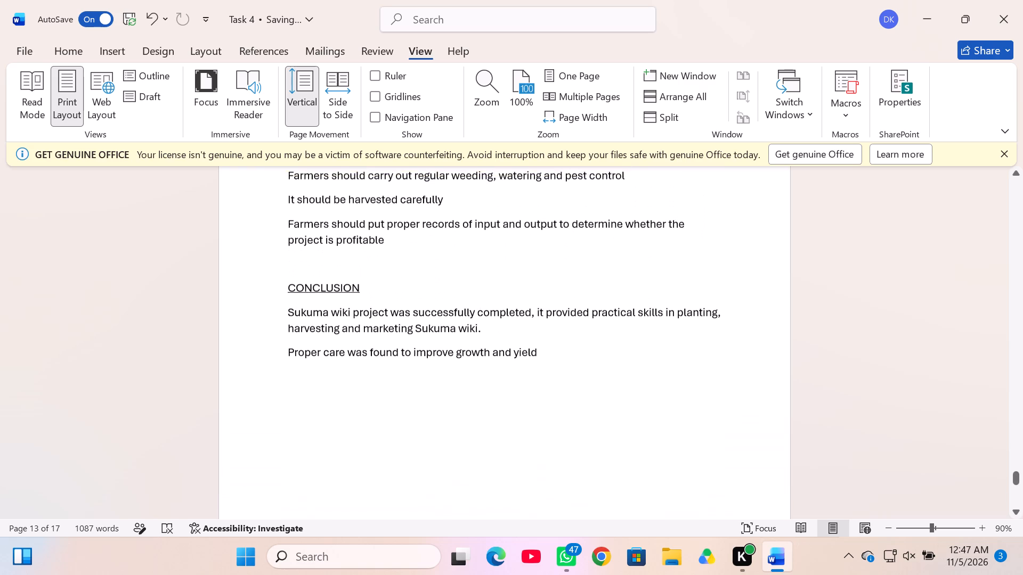
scroll(398, 297, up, 6)
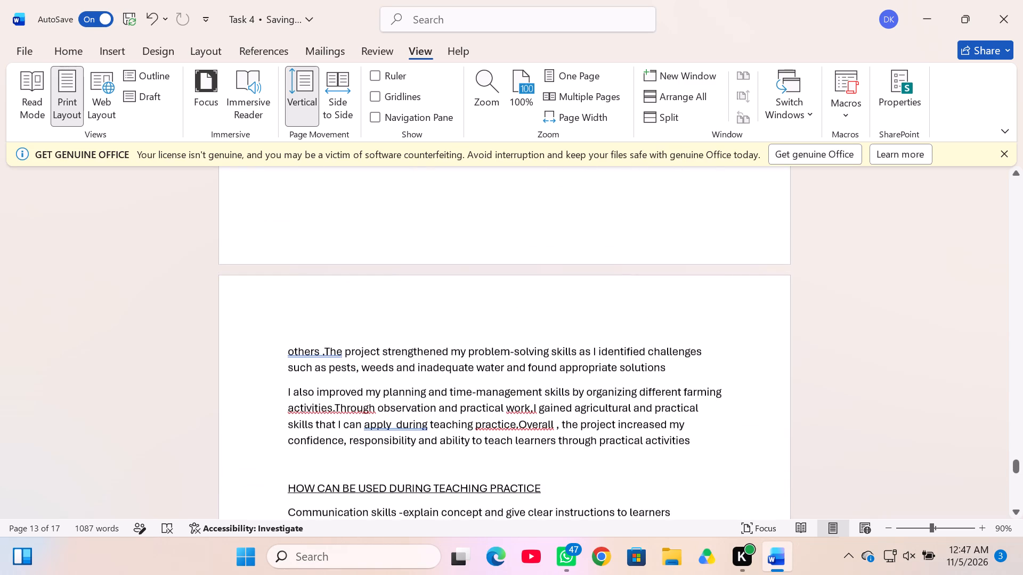
scroll(398, 297, up, 2)
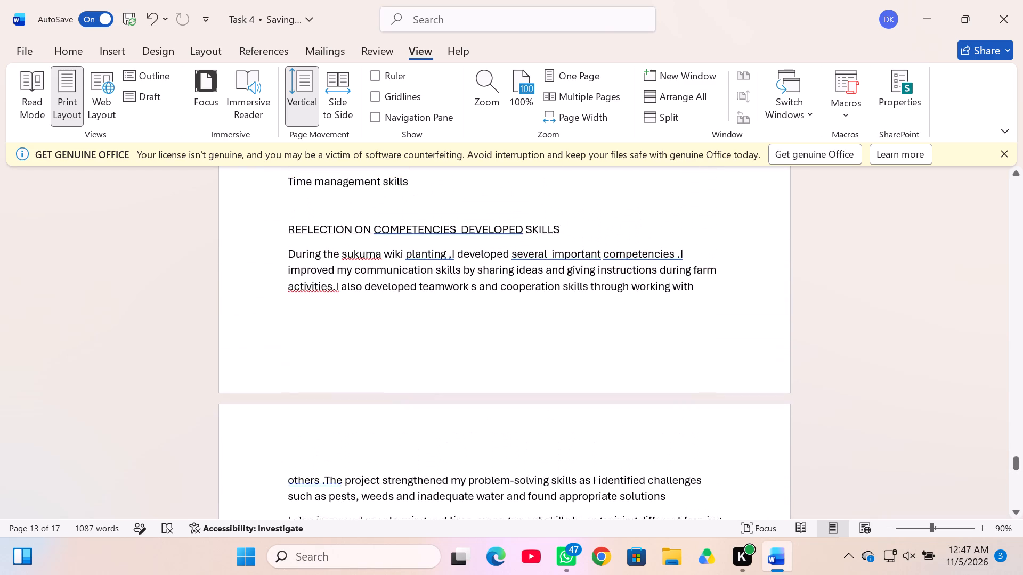
scroll(398, 297, up, 3)
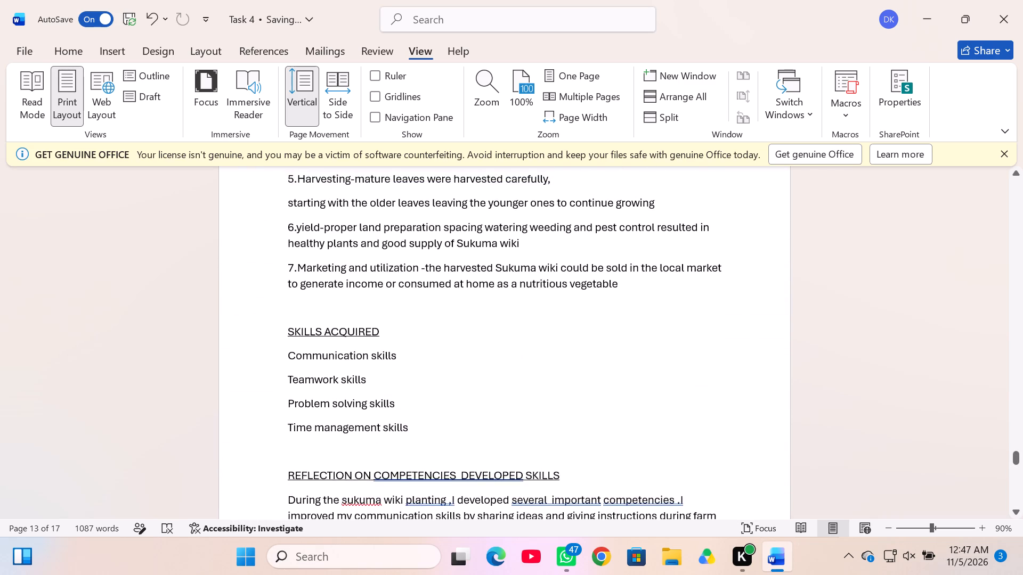
scroll(398, 297, up, 5)
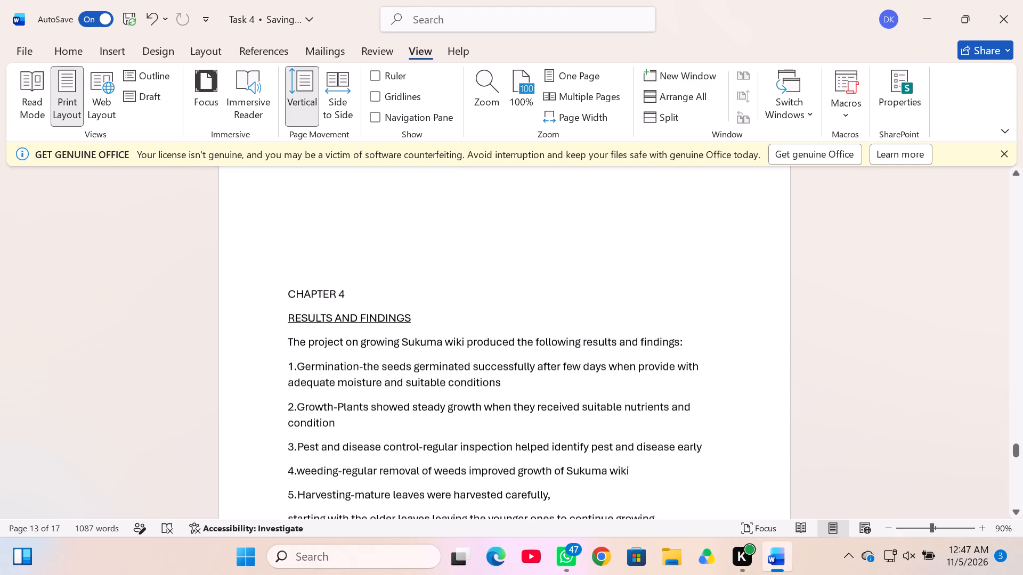
scroll(398, 297, up, 1)
scroll(398, 297, left, 1)
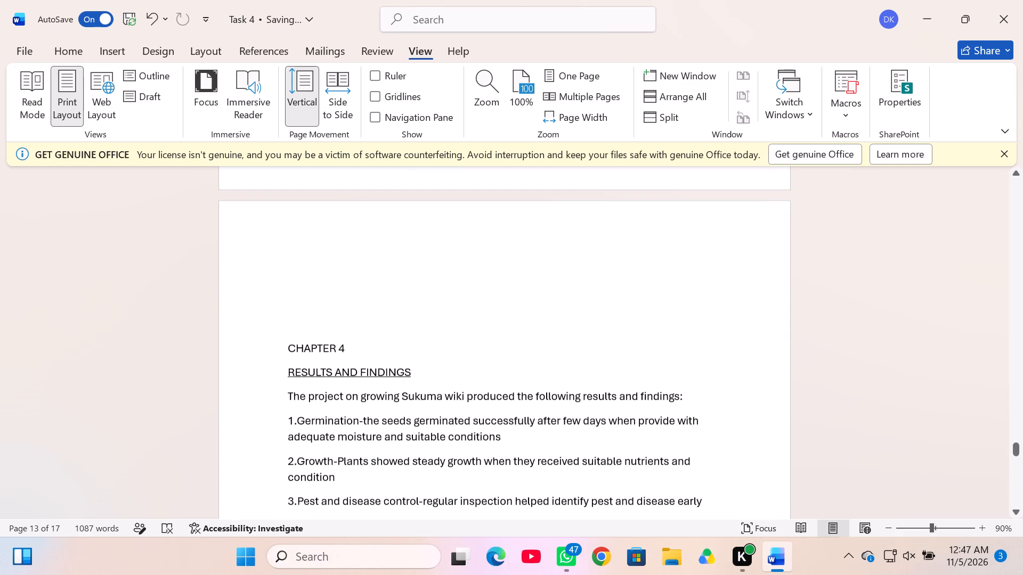
Format the "CHAPTER 4" heading above Results and Findings with an underline and red font colour.
scroll(398, 297, down, 2)
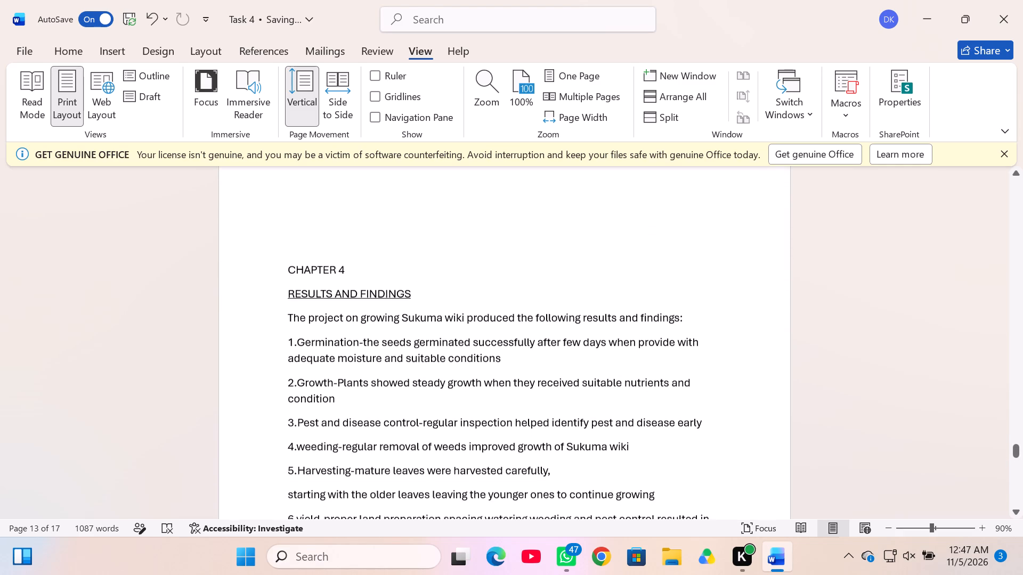
scroll(398, 297, down, 1)
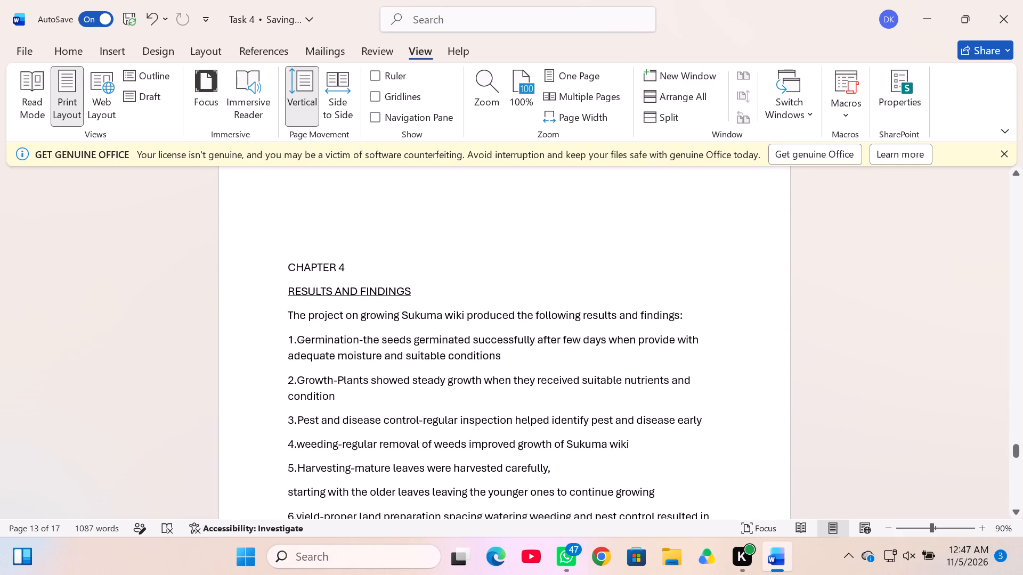
scroll(398, 297, down, 1)
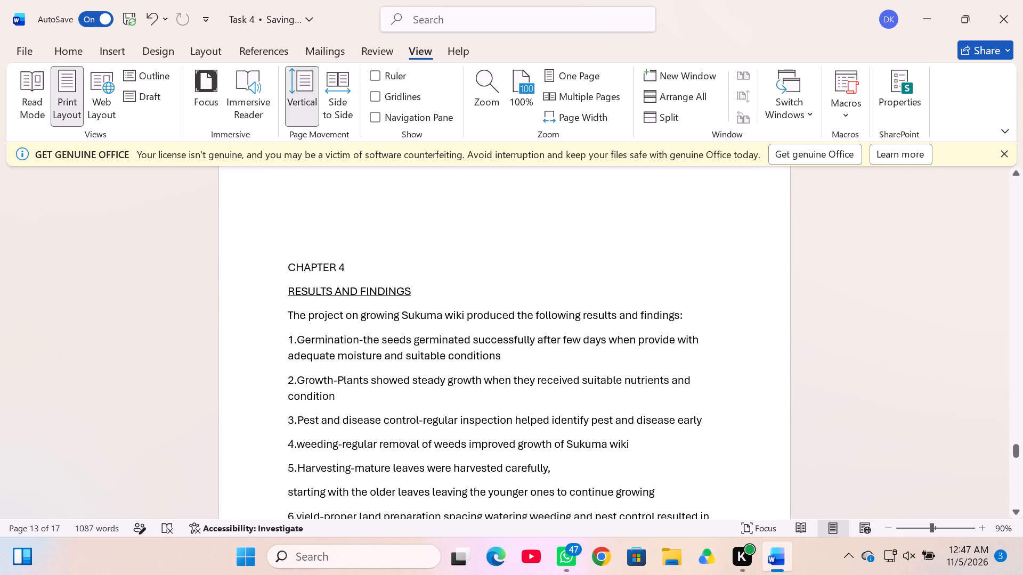
click(345, 265)
right_drag(345, 267, 304, 252)
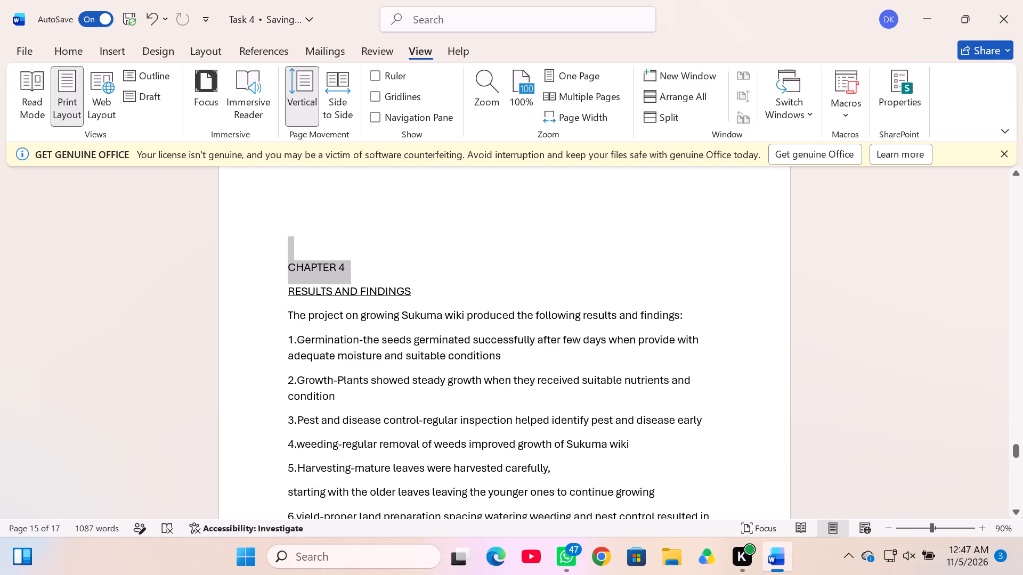
right_drag(304, 252, 316, 261)
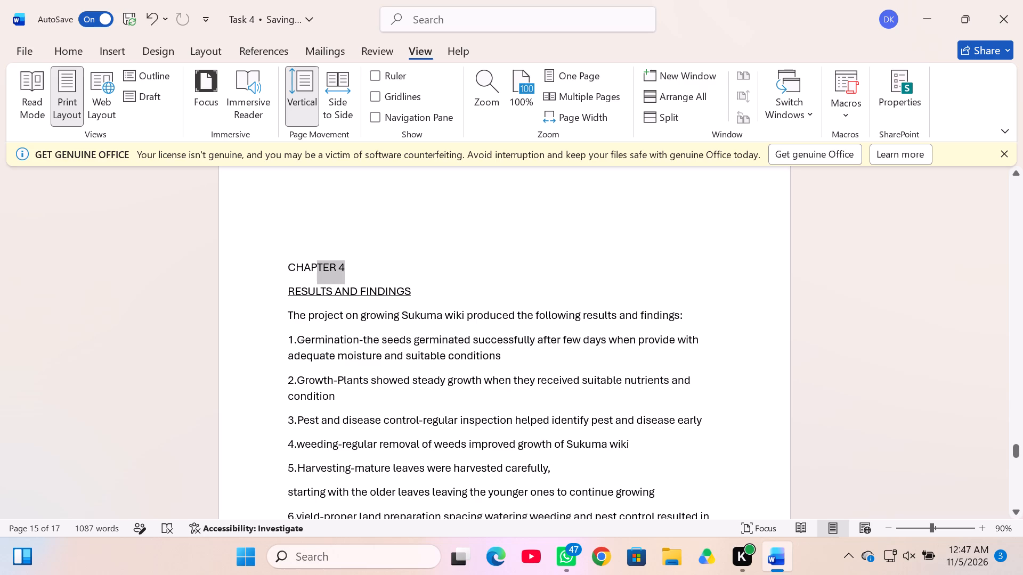
right_drag(316, 261, 305, 262)
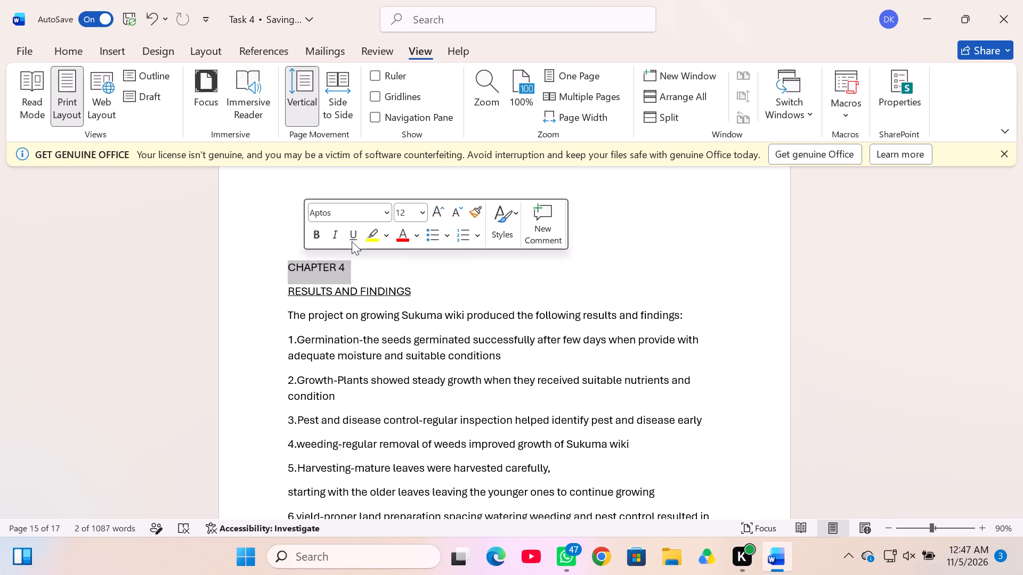
click(352, 241)
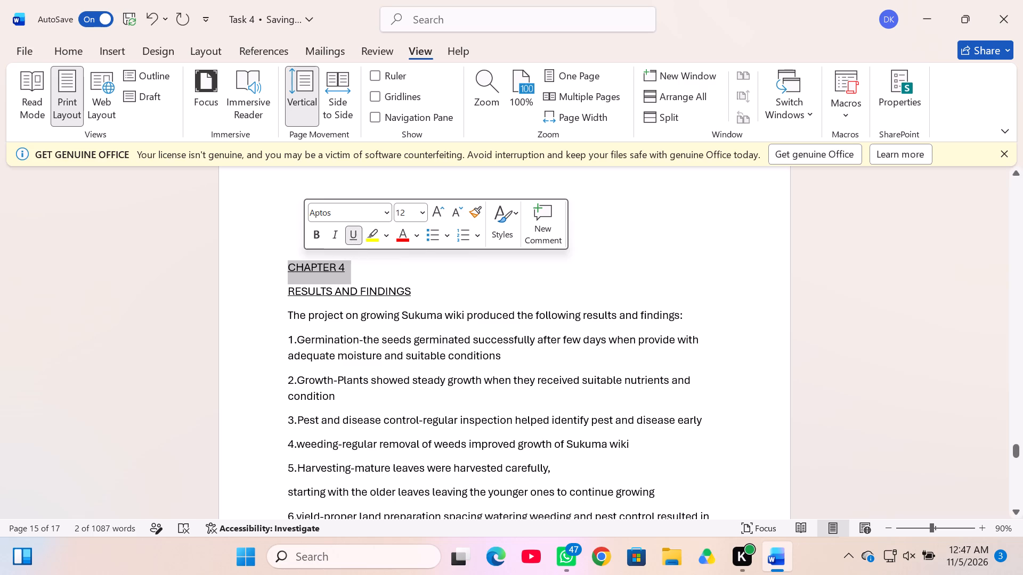
click(406, 240)
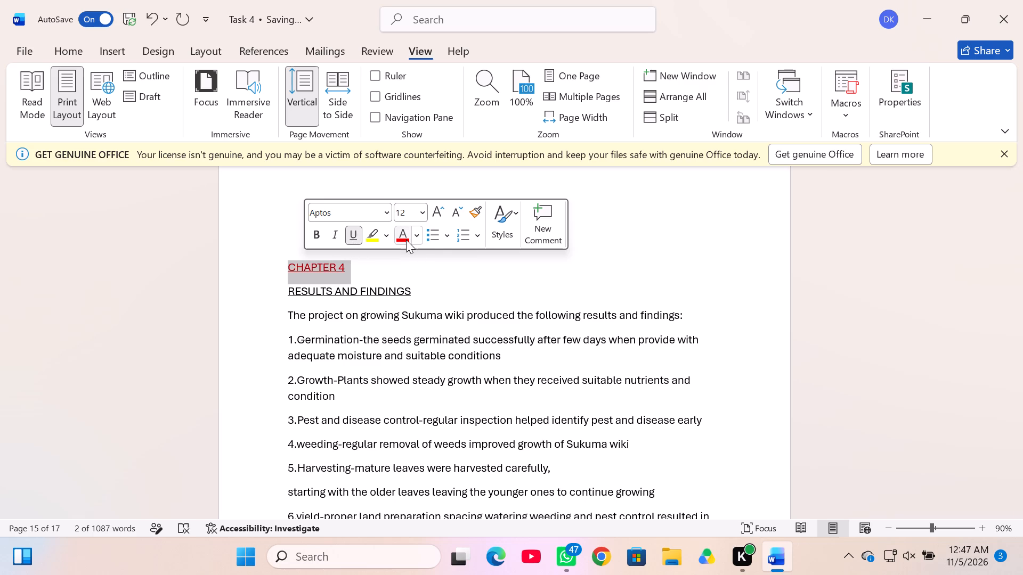
click(441, 269)
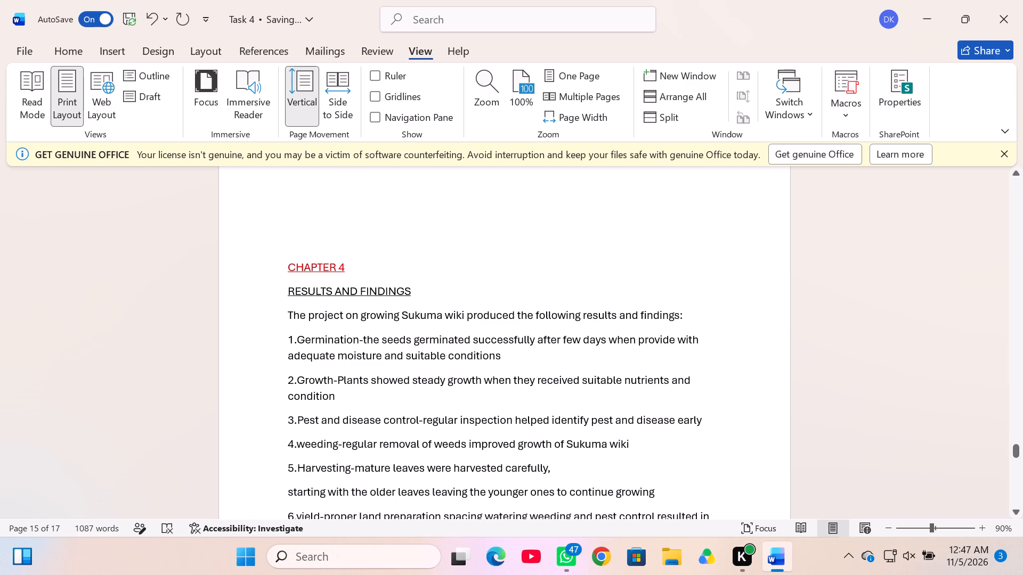
Read through the Chapter 4 numbered results and the Skills Acquired list, checking for errors.
scroll(440, 354, down, 5)
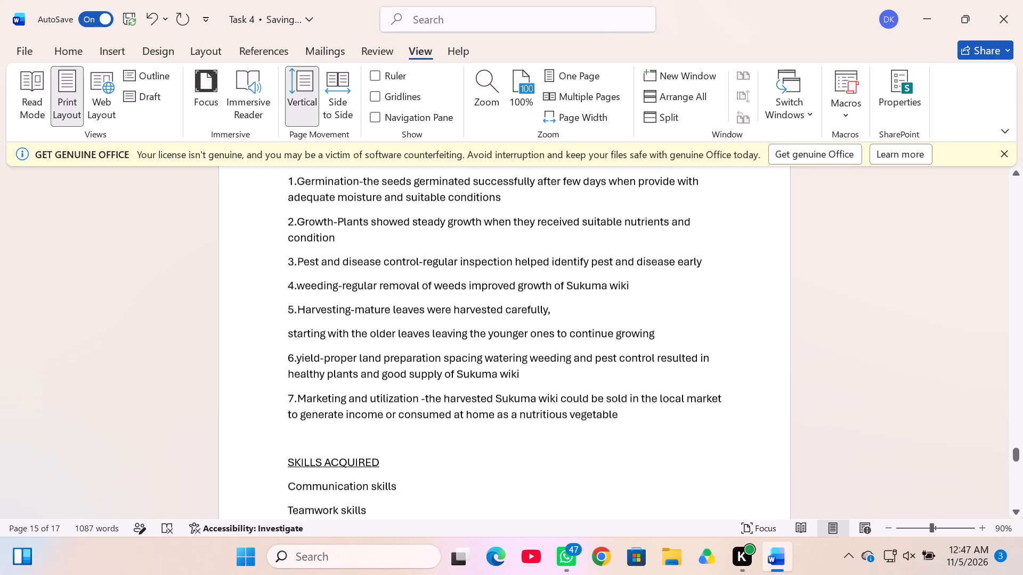
scroll(440, 354, down, 2)
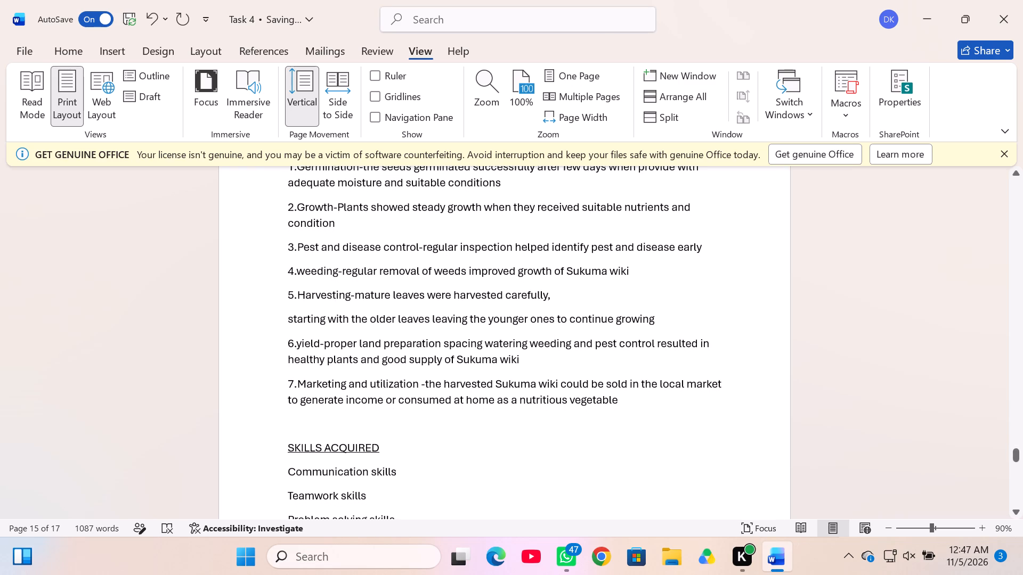
scroll(440, 354, down, 1)
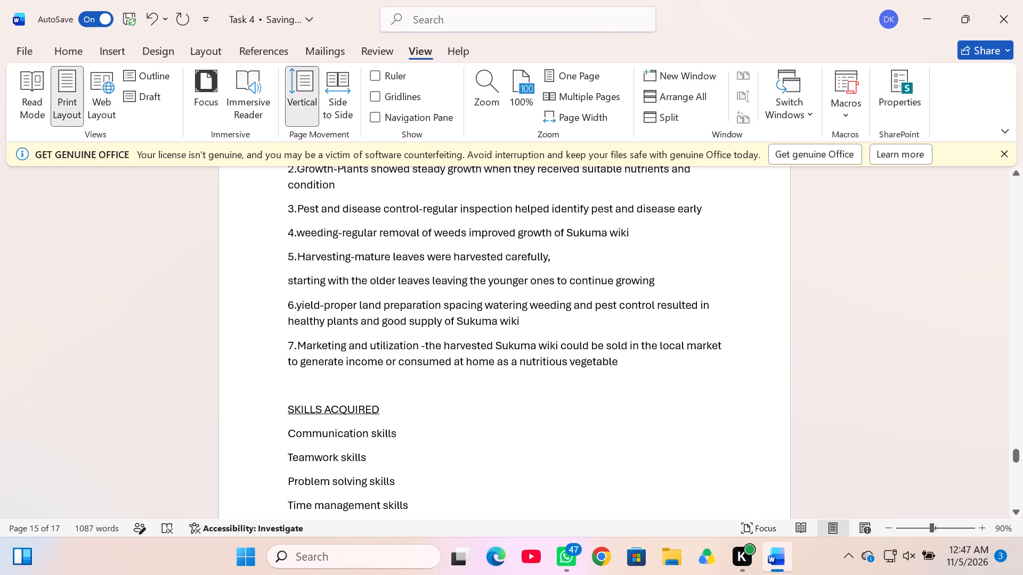
scroll(440, 354, down, 1)
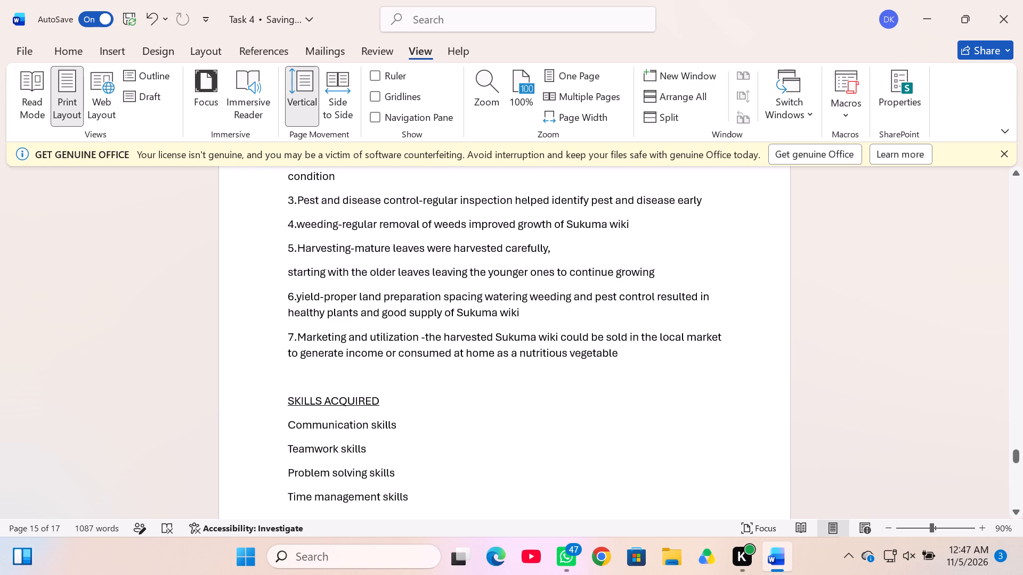
scroll(440, 354, down, 1)
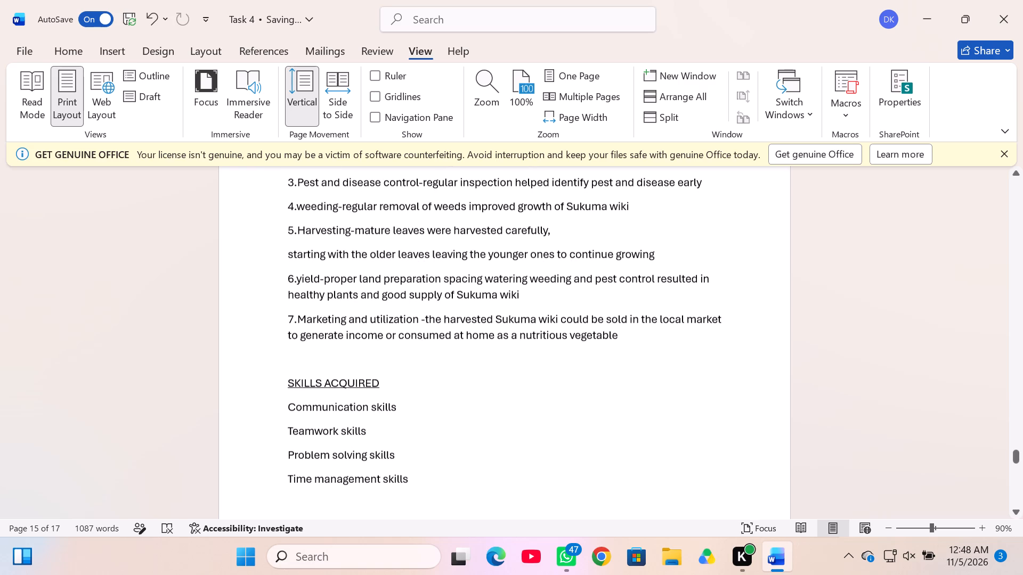
scroll(440, 354, down, 1)
scroll(440, 354, up, 1)
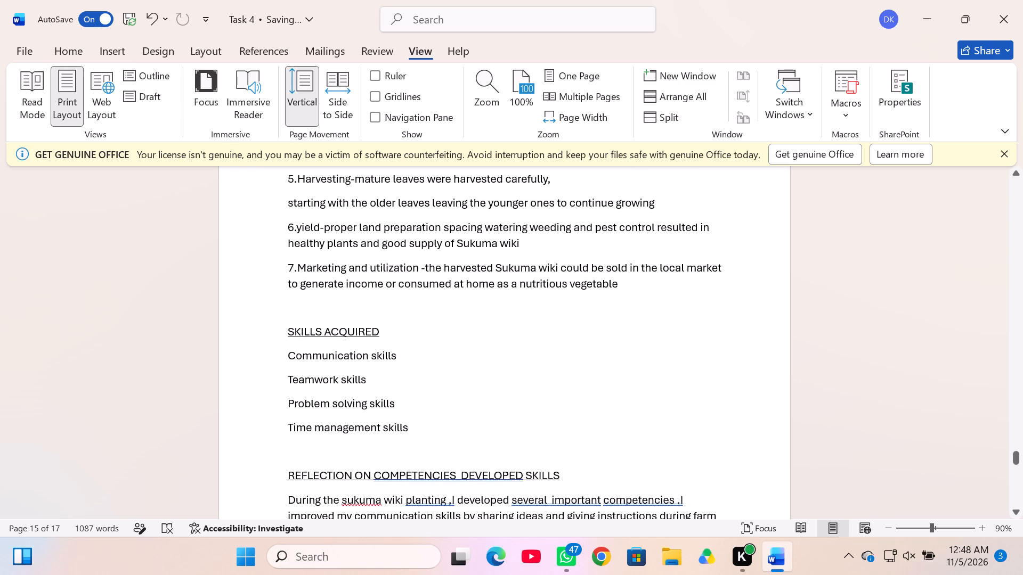
scroll(440, 354, up, 1)
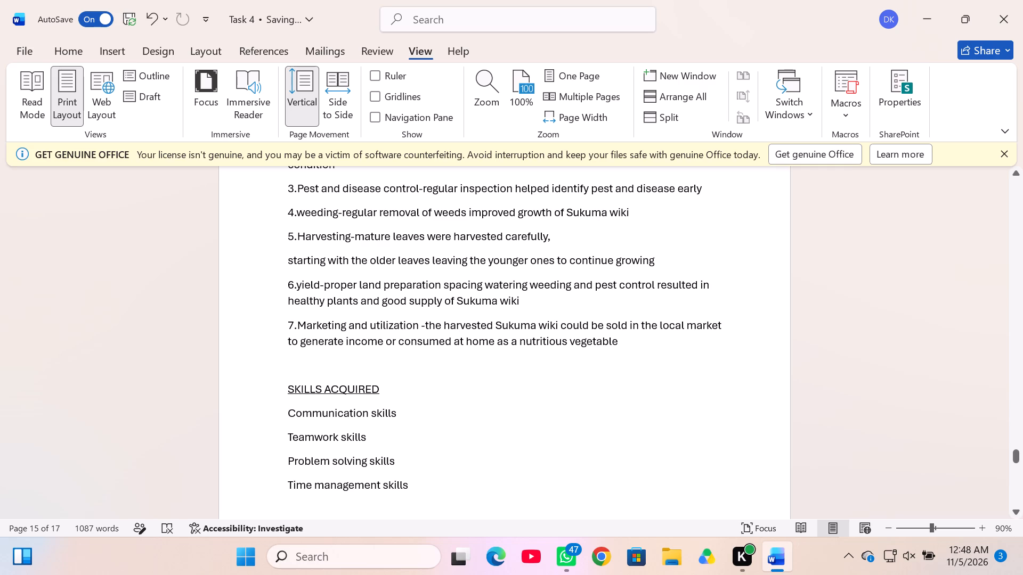
scroll(440, 354, down, 2)
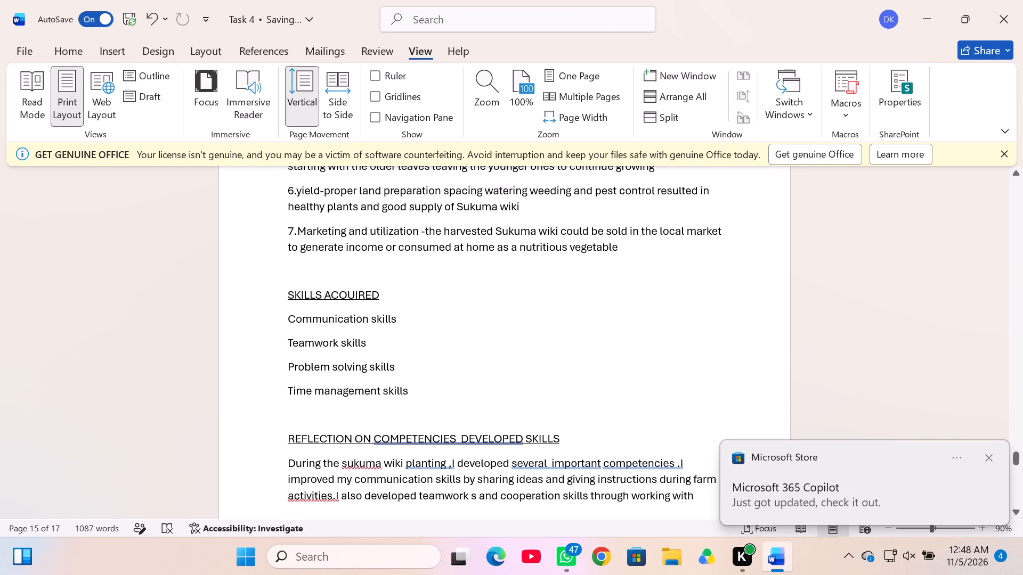
Accept the suggested correction "COMPETENCIES DEVELOPED" to remove the extra space in the Reflection heading.
click(440, 354)
scroll(440, 354, down, 1)
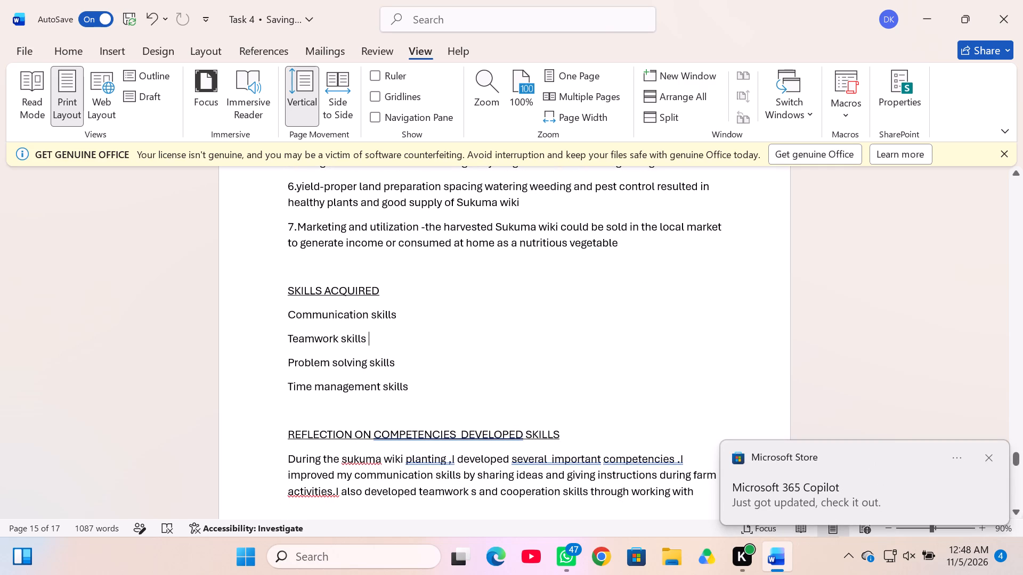
scroll(440, 354, down, 2)
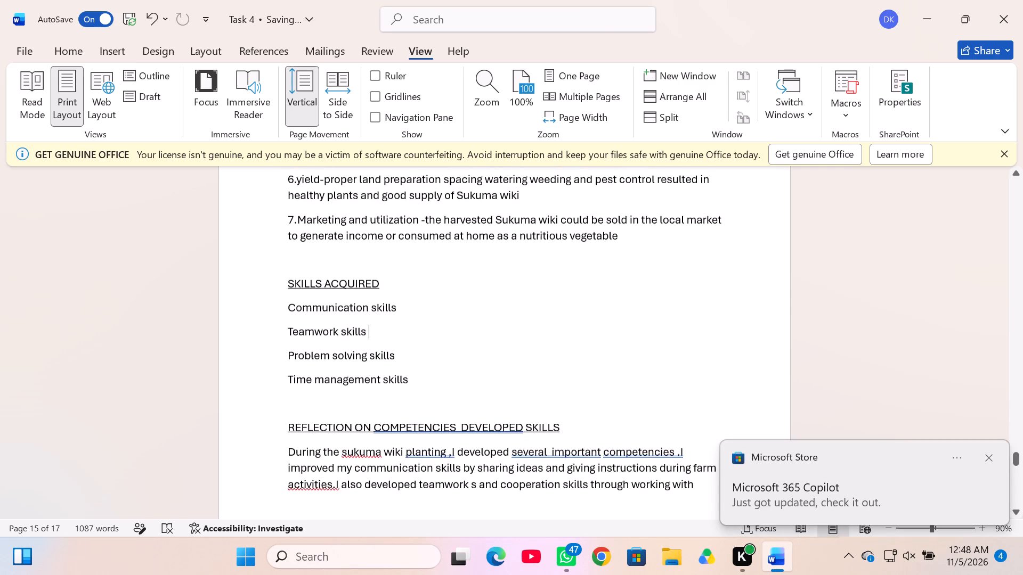
scroll(440, 354, down, 1)
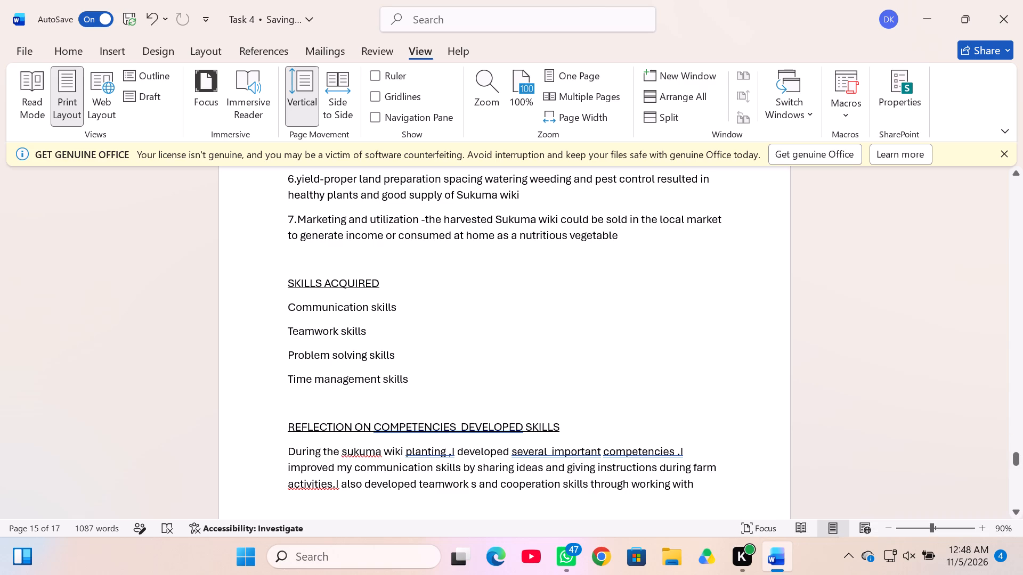
right_click(452, 429)
click(452, 429)
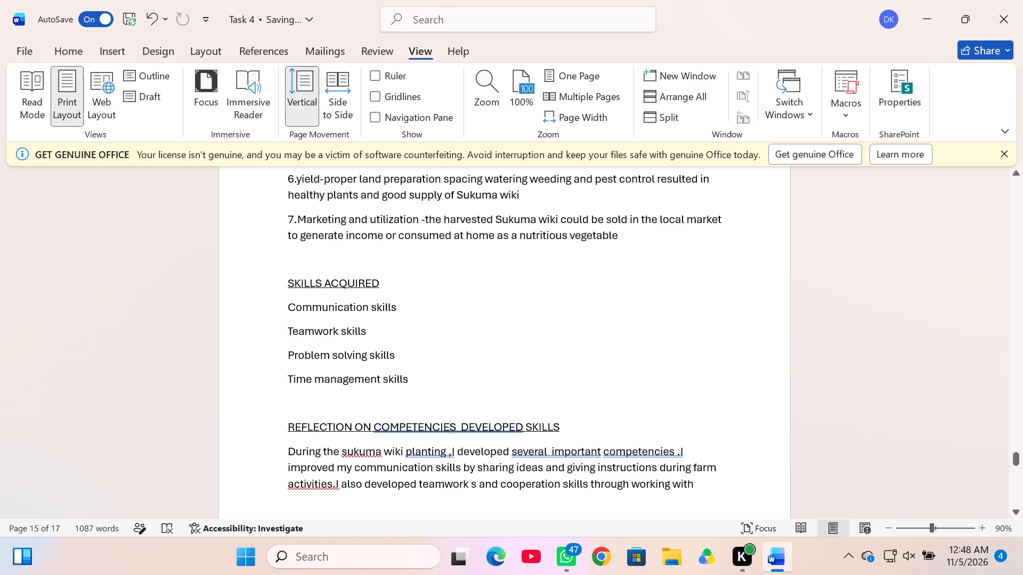
right_click(452, 429)
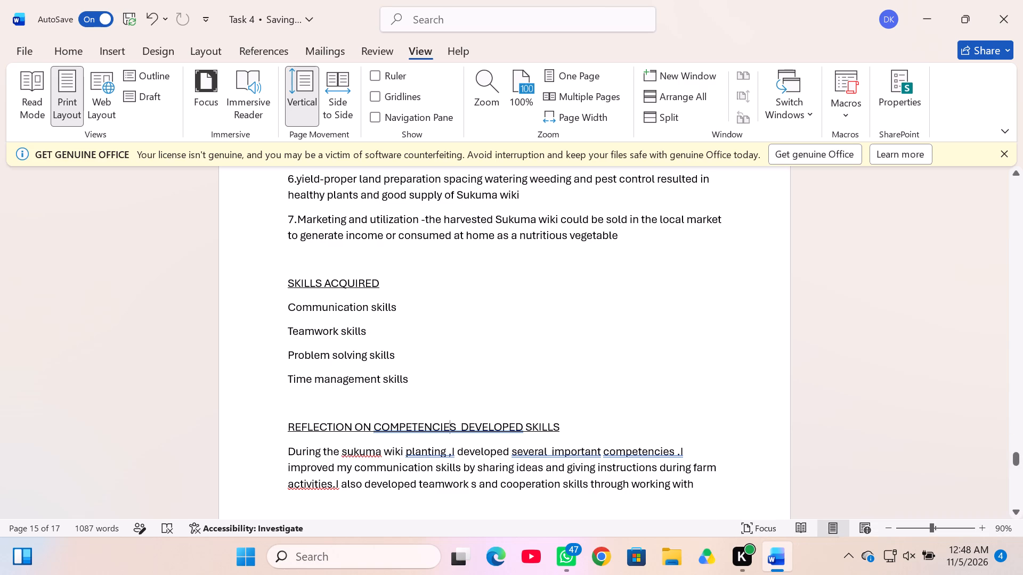
right_click(452, 429)
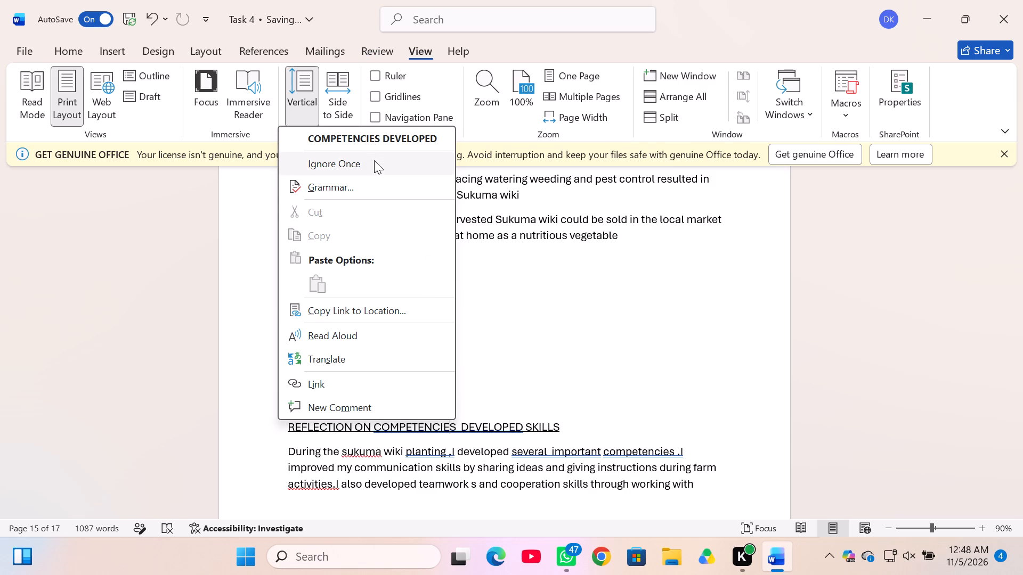
click(381, 138)
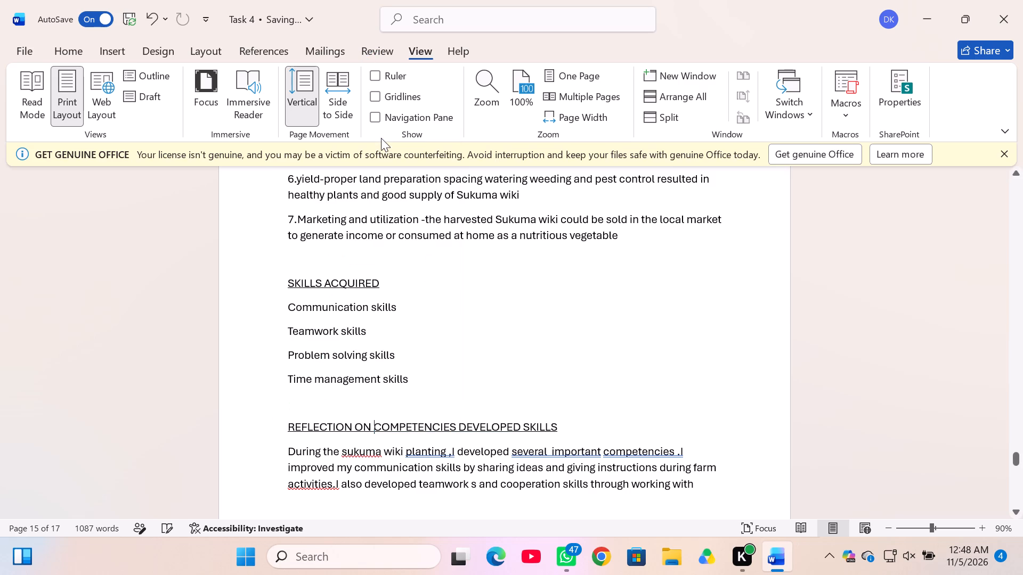
Accept the suggested spelling "Sukuma" for the flagged lowercase word in the first sentence of the Reflection section.
right_click(358, 456)
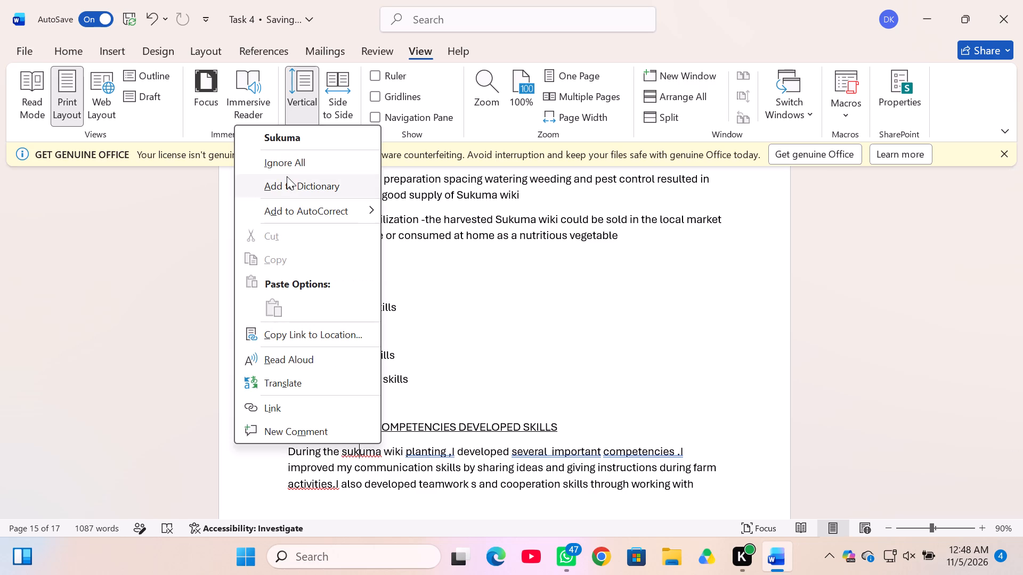
click(287, 136)
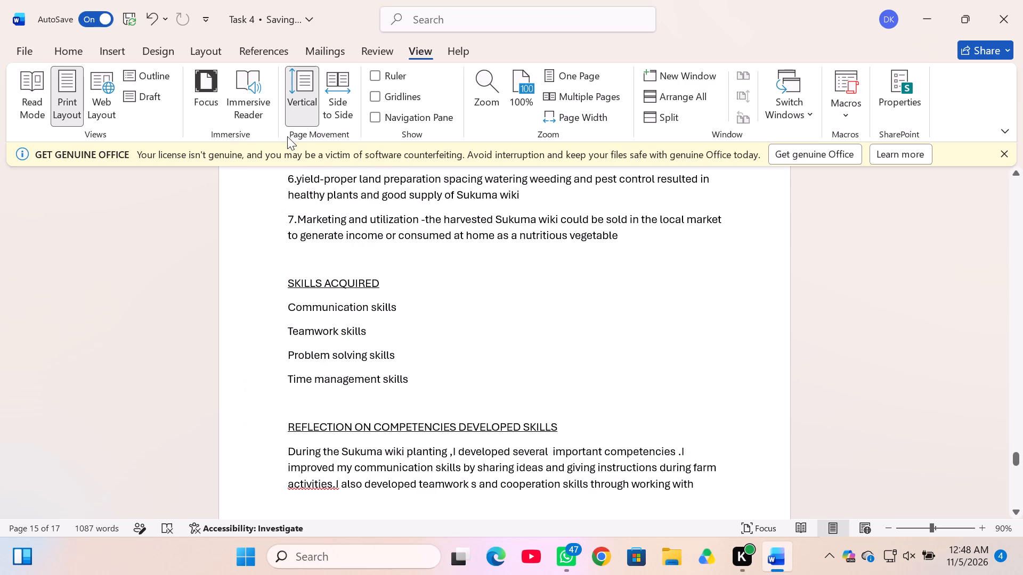
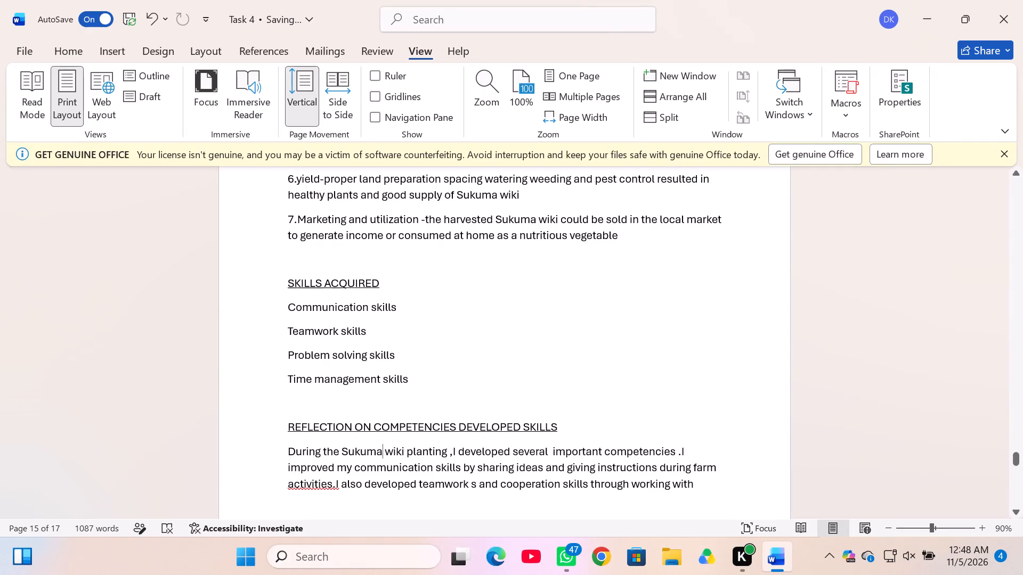
Accept the suggested spacing corrections "activities. I", "several important", "competencies. I" and "planting, I" in the first Reflection paragraph.
right_click(314, 486)
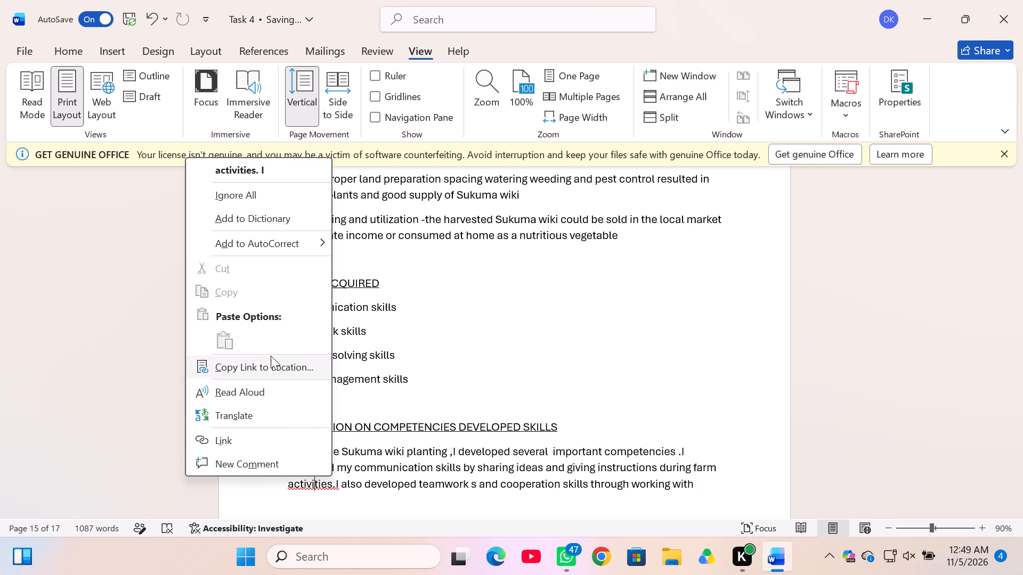
click(257, 167)
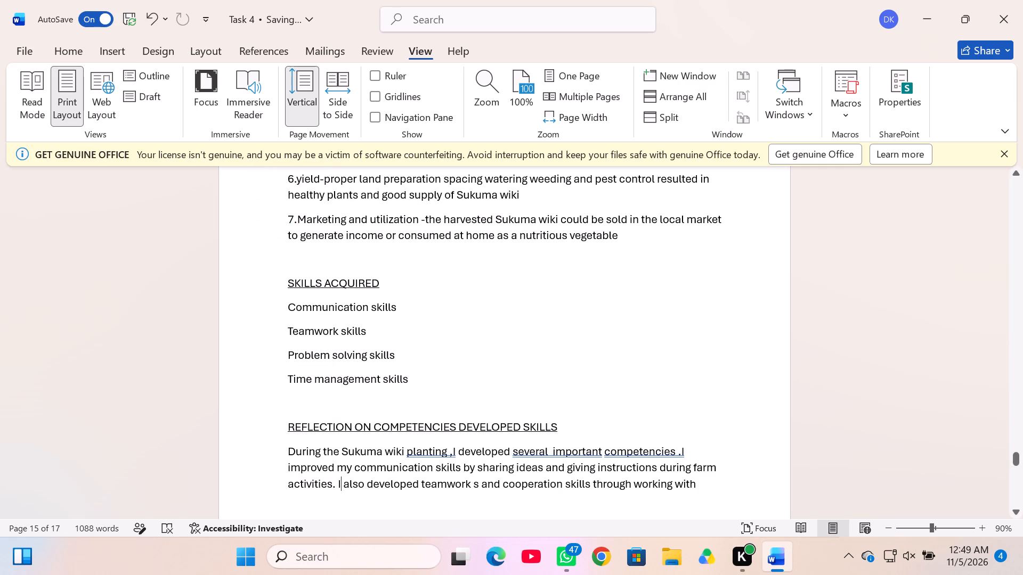
click(591, 457)
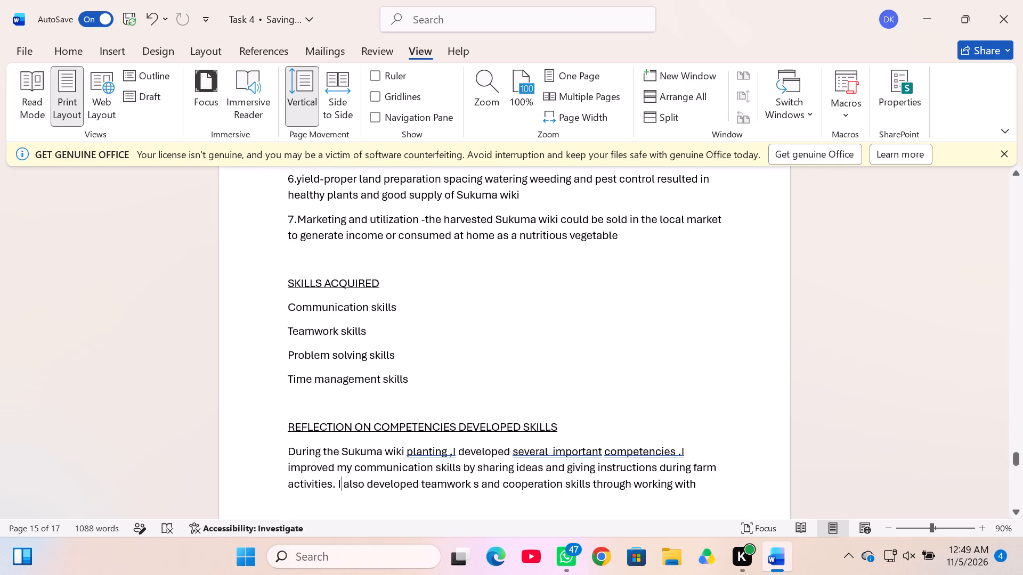
right_click(591, 457)
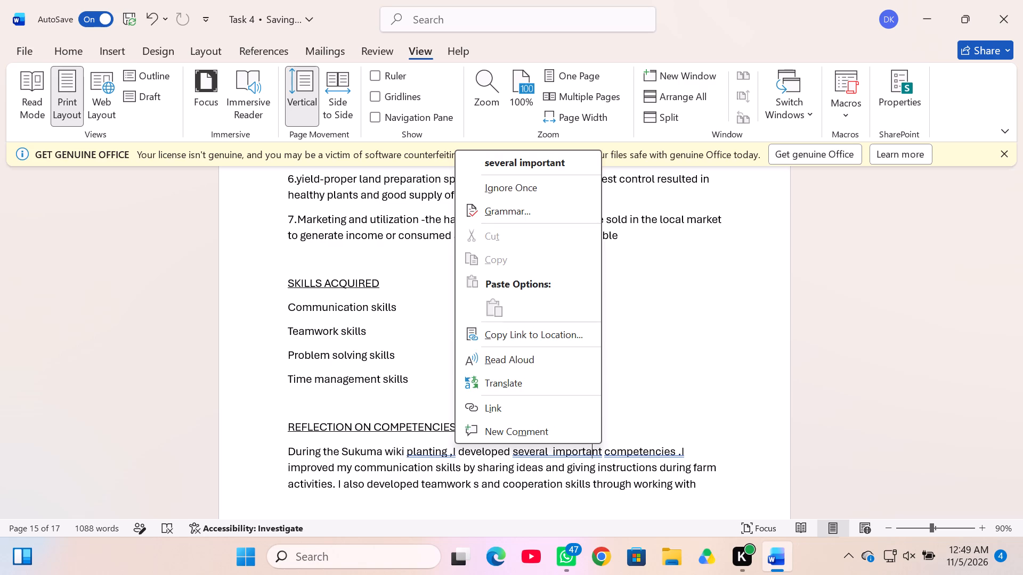
click(517, 157)
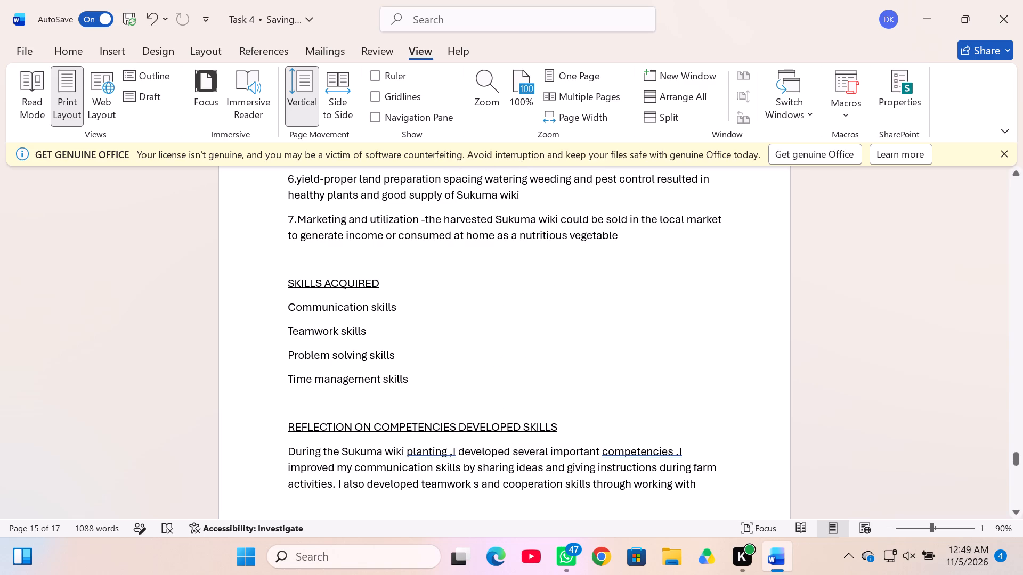
right_click(640, 455)
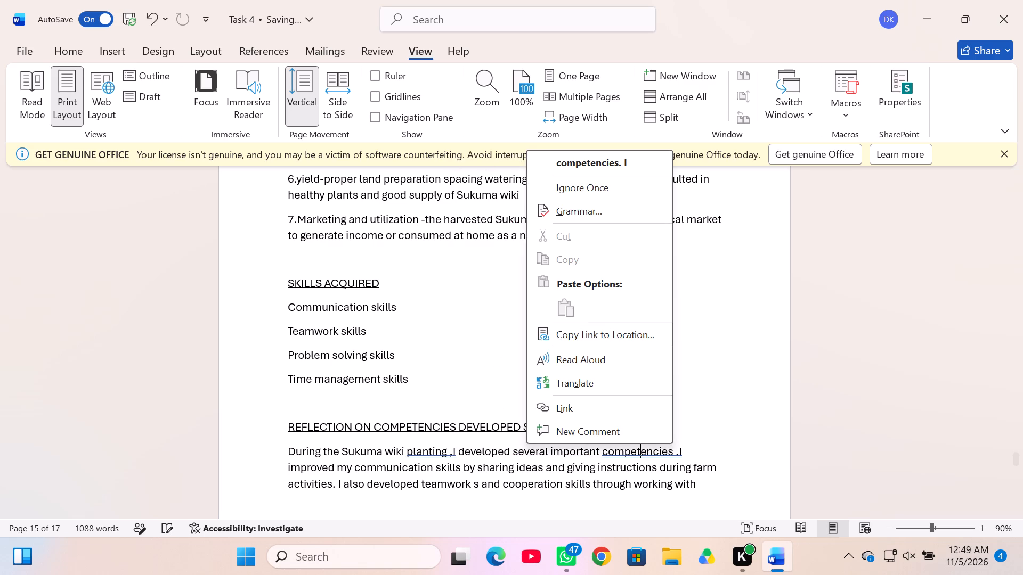
click(589, 154)
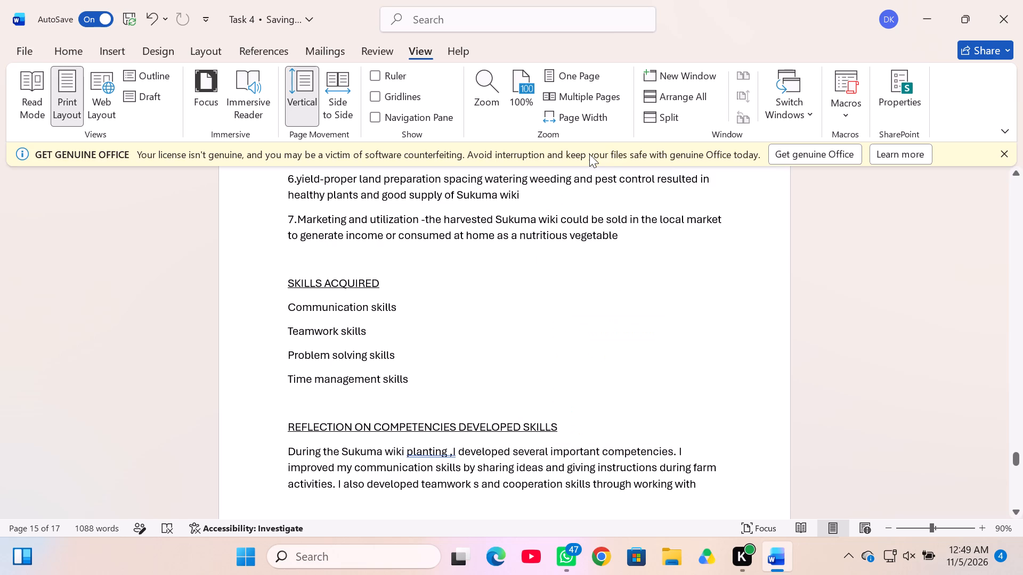
right_click(419, 453)
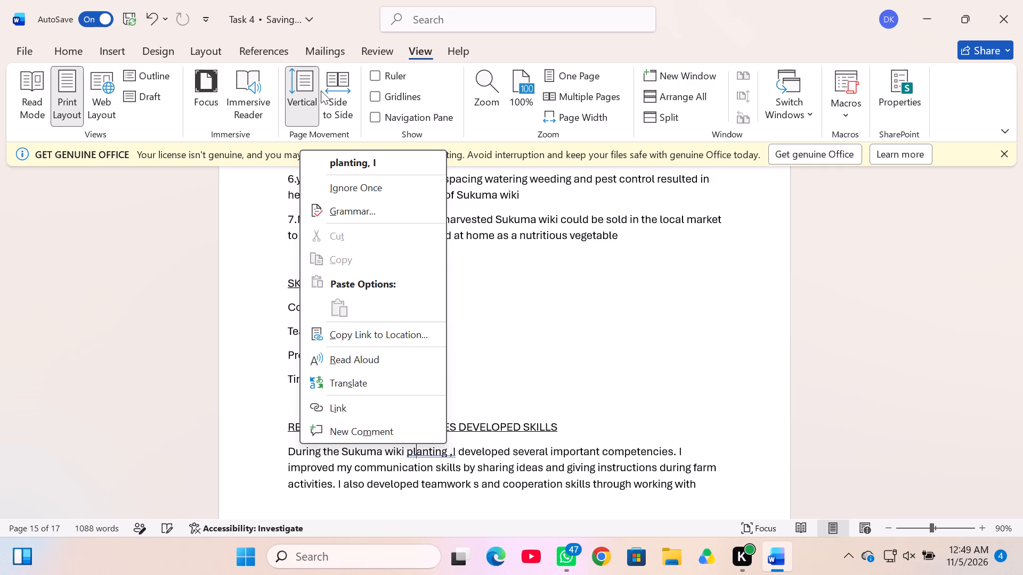
click(350, 161)
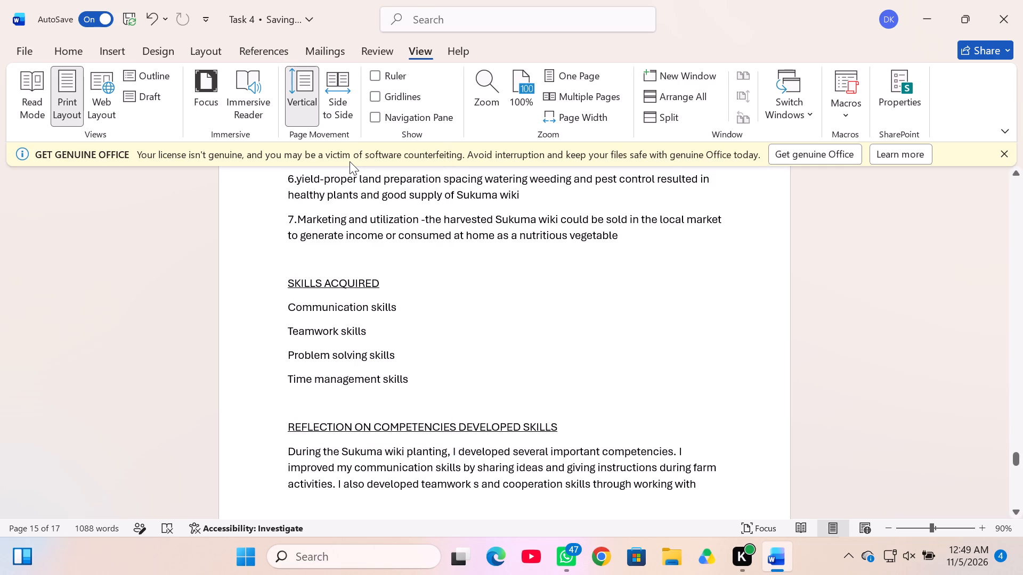
Make the heading "HOW CAN BE USED DURING TEACHING PRACTICE" bold.
scroll(318, 82, down, 1)
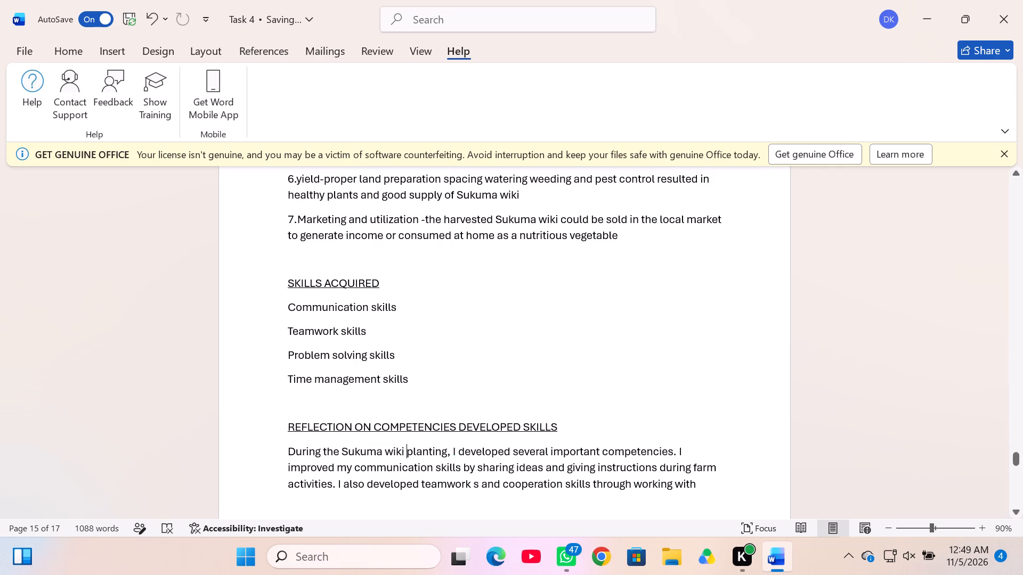
scroll(436, 376, down, 3)
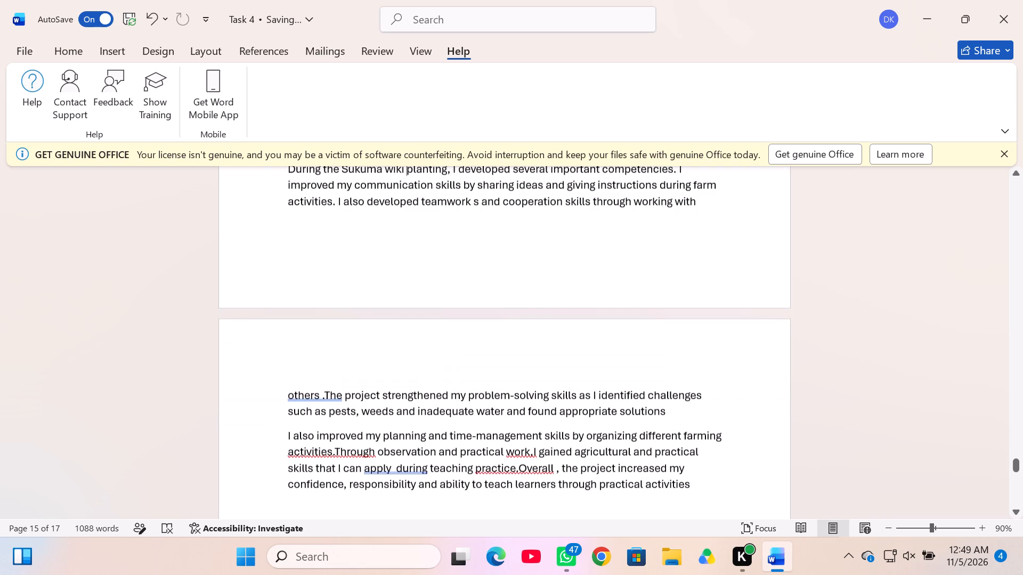
scroll(436, 376, left, 2)
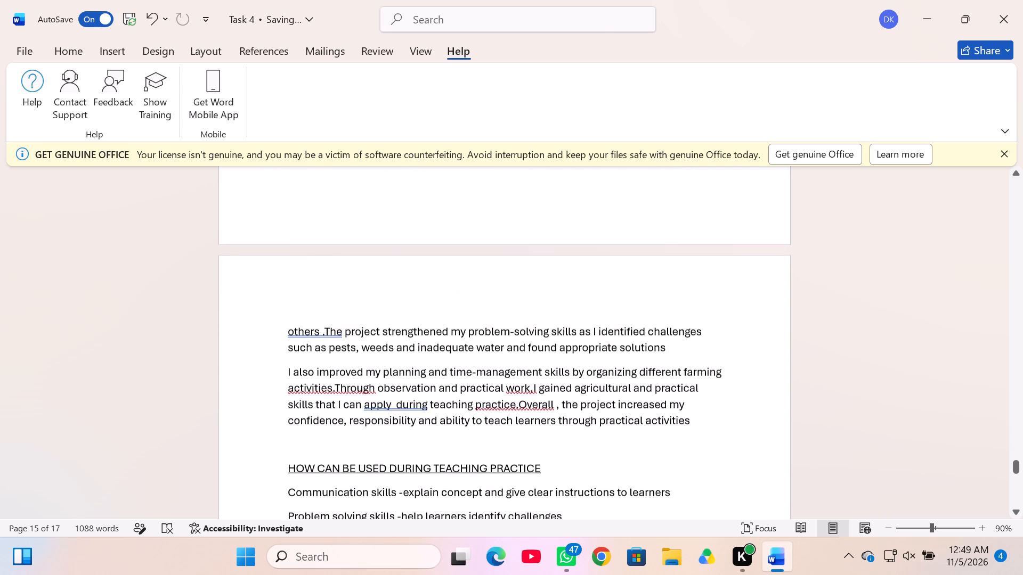
scroll(436, 376, down, 1)
click(436, 376)
scroll(436, 376, down, 1)
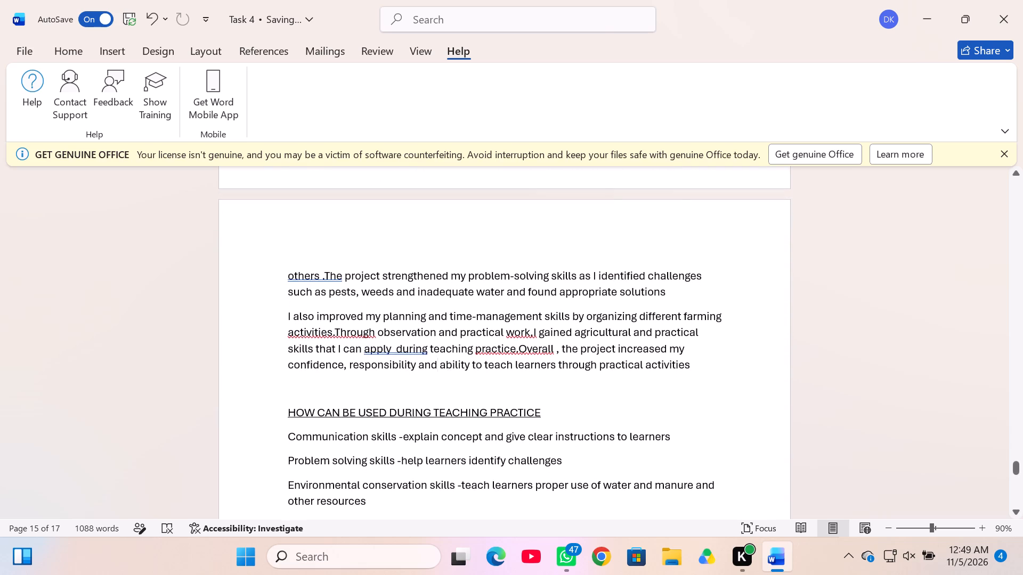
scroll(436, 376, down, 1)
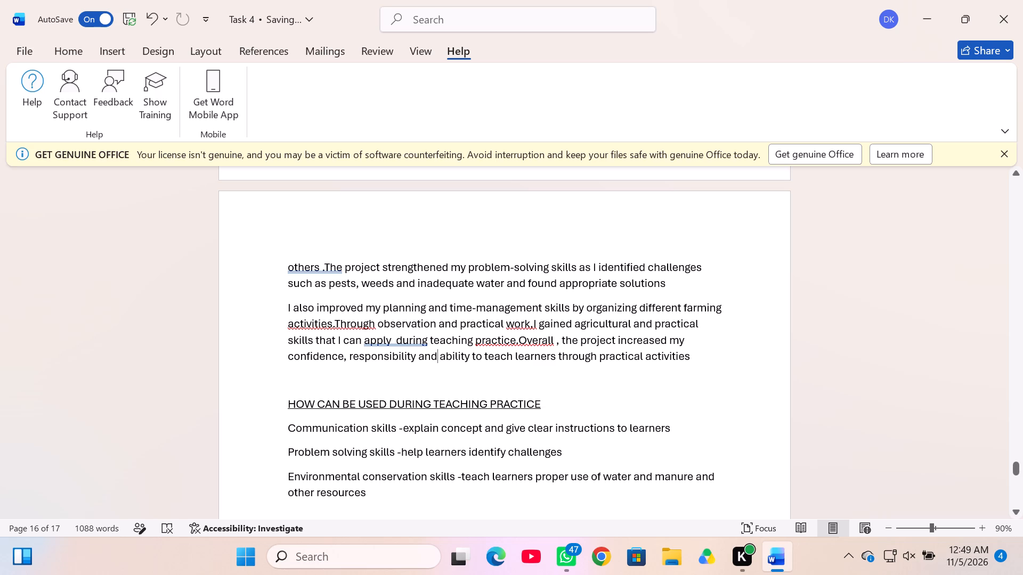
right_drag(543, 405, 413, 390)
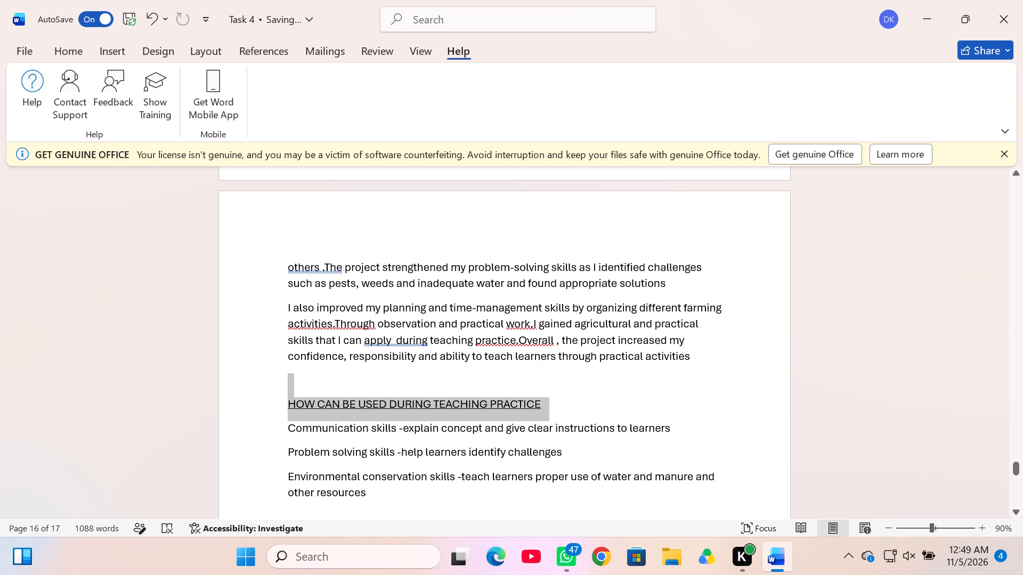
right_drag(413, 390, 324, 388)
right_drag(324, 388, 331, 398)
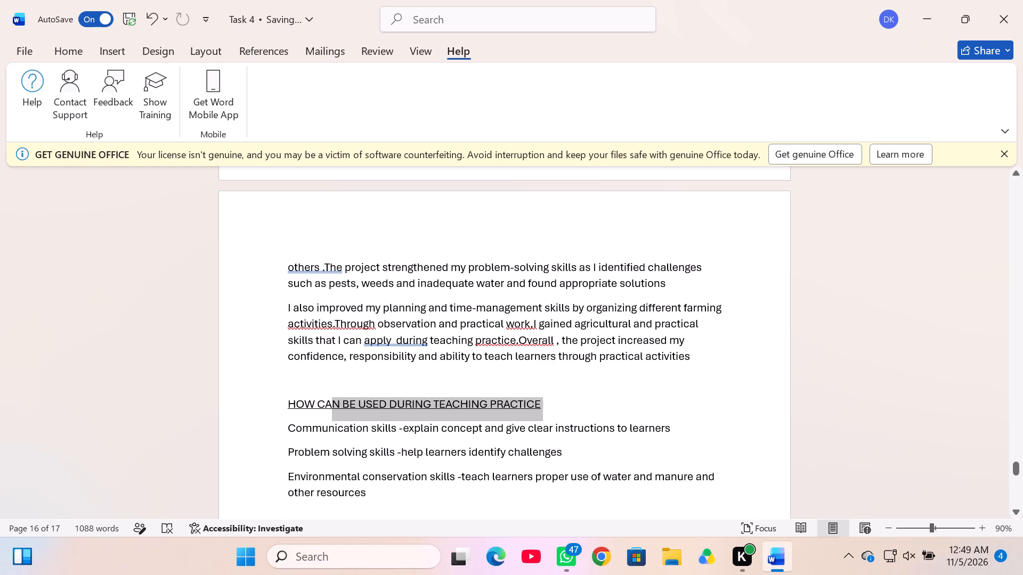
right_drag(331, 398, 291, 402)
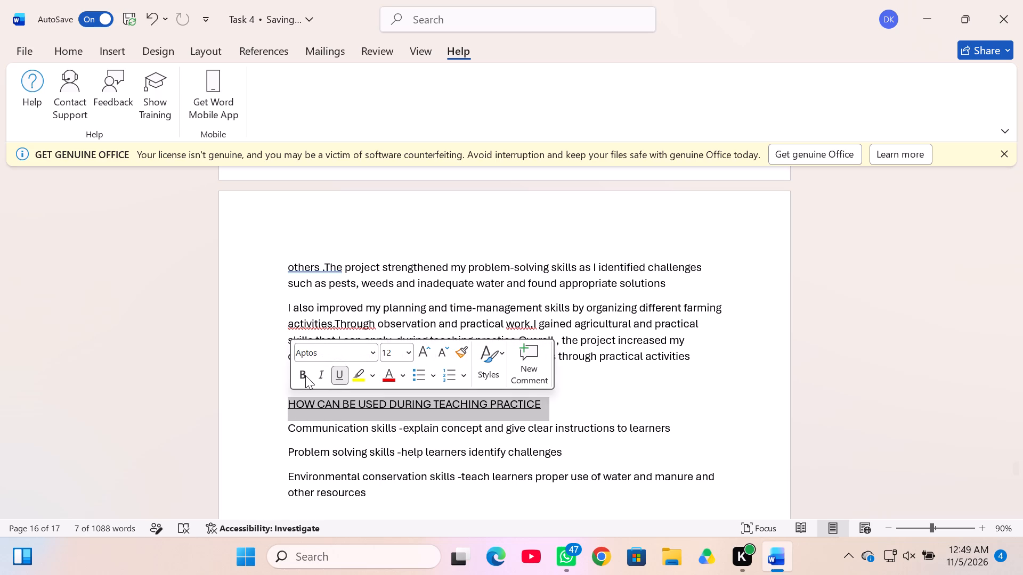
click(303, 375)
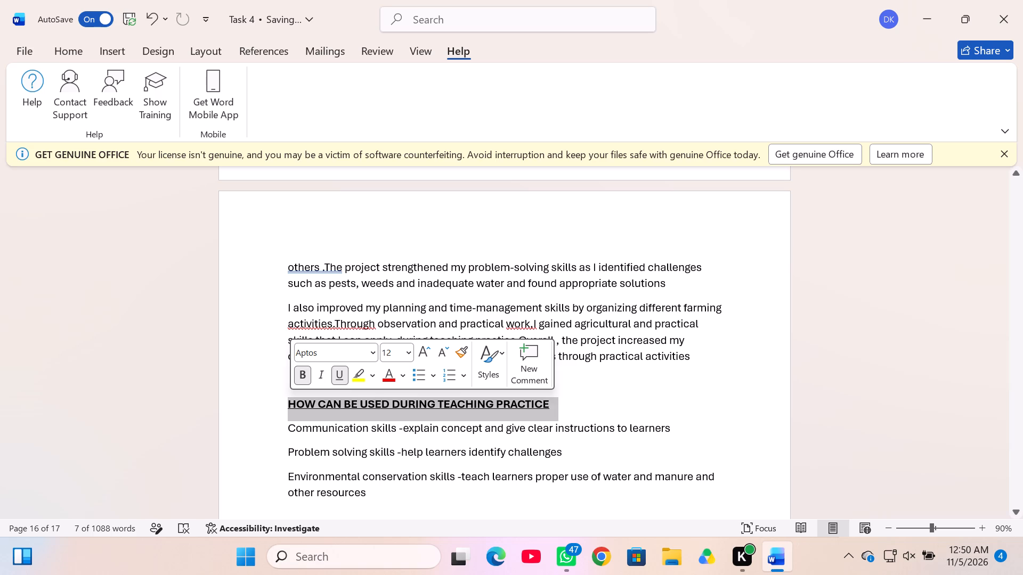
click(610, 392)
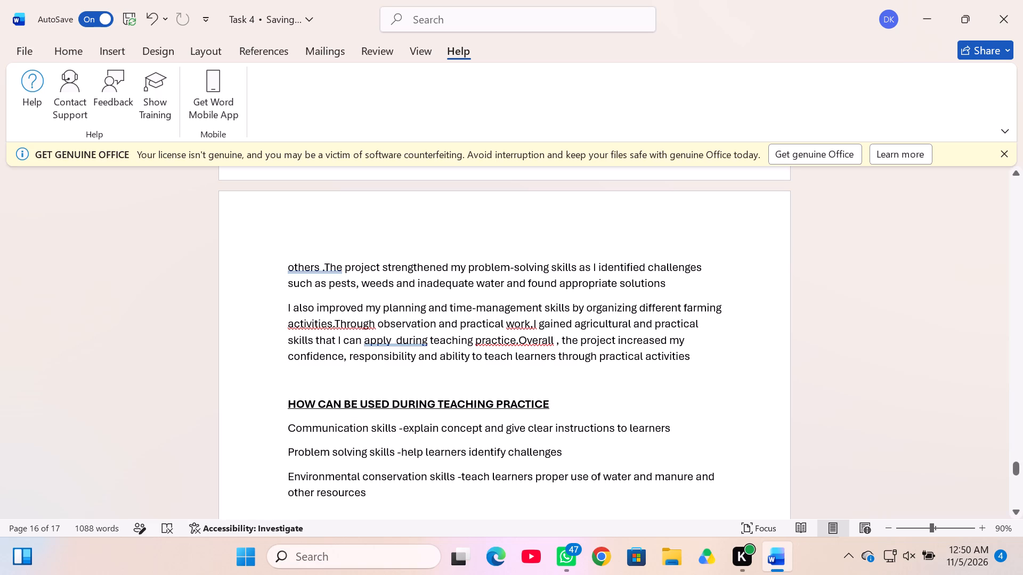
Accept the suggested spacing corrections "practice. Overall", "others. The" and "activities. Through" in the Reflection text on page 16.
right_click(506, 346)
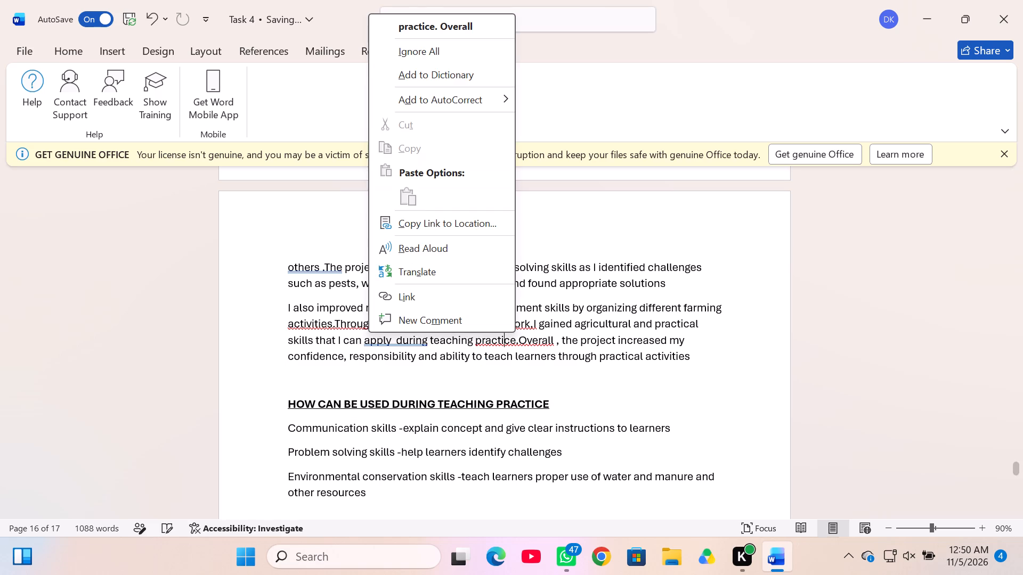
double_click(506, 346)
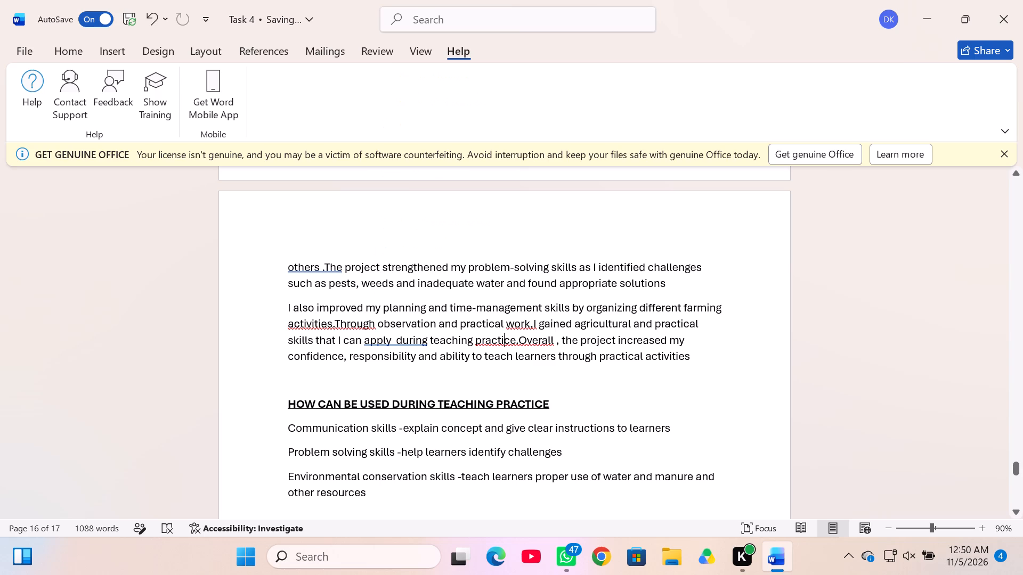
right_click(507, 345)
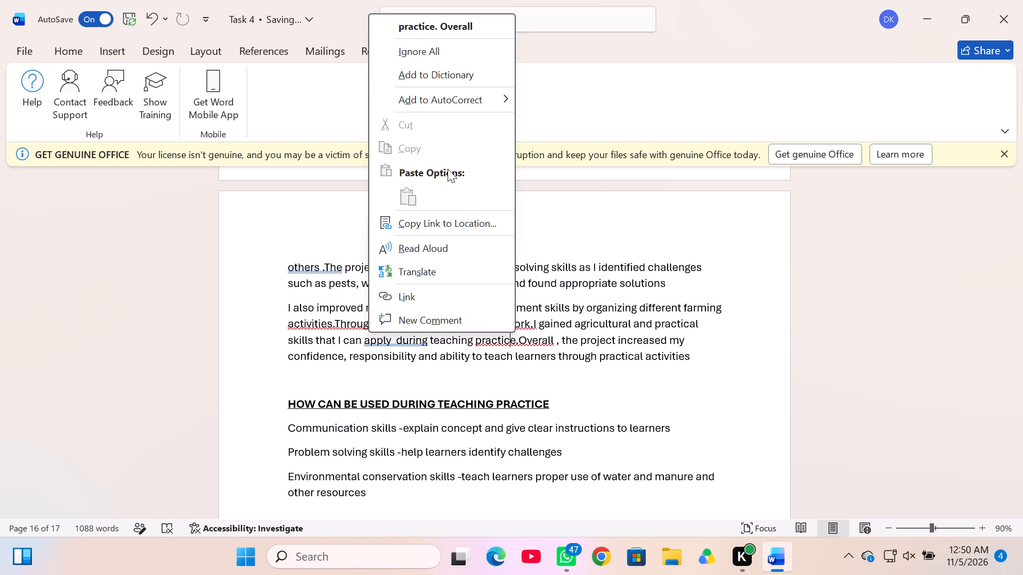
click(439, 26)
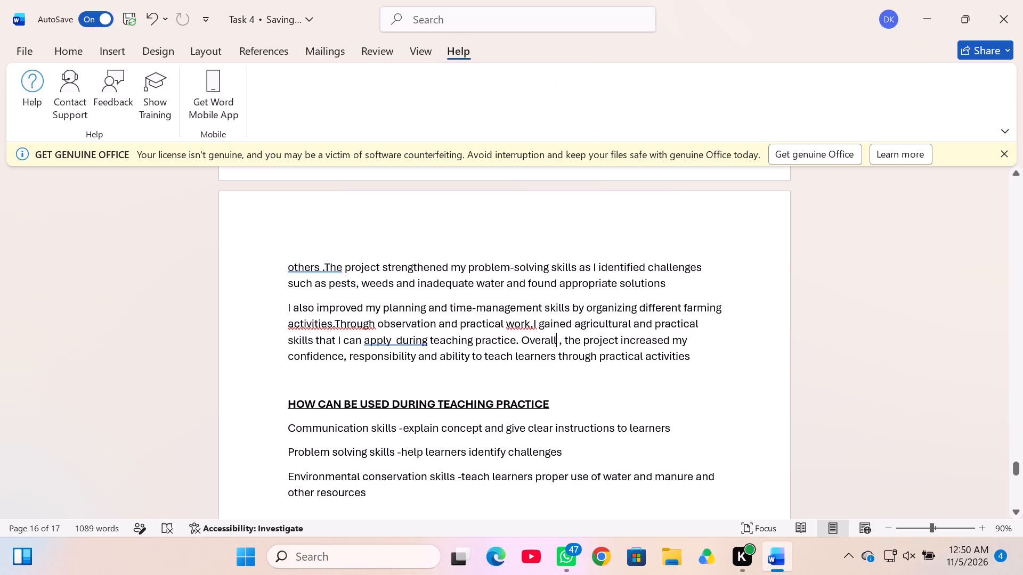
right_click(321, 269)
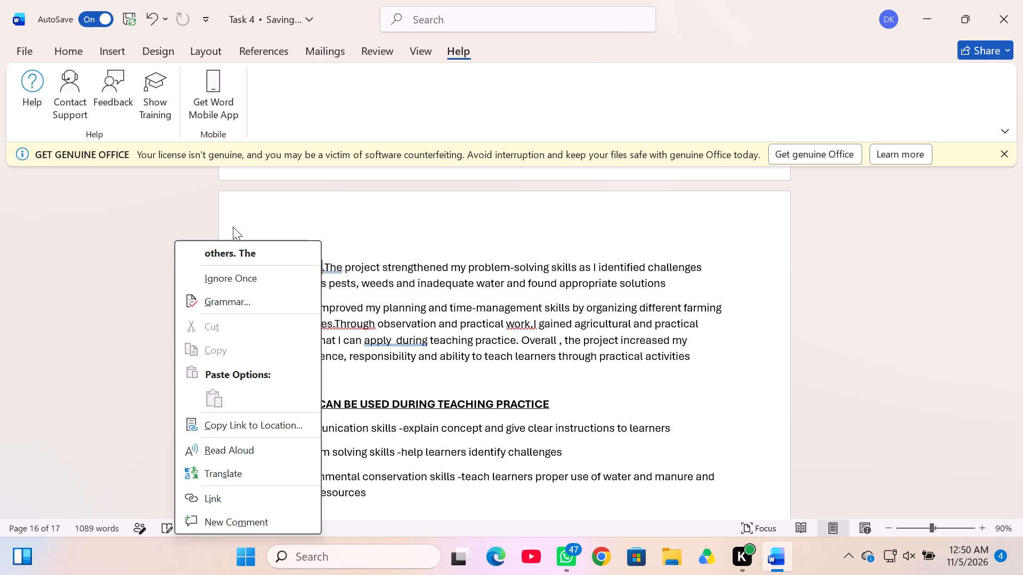
click(236, 250)
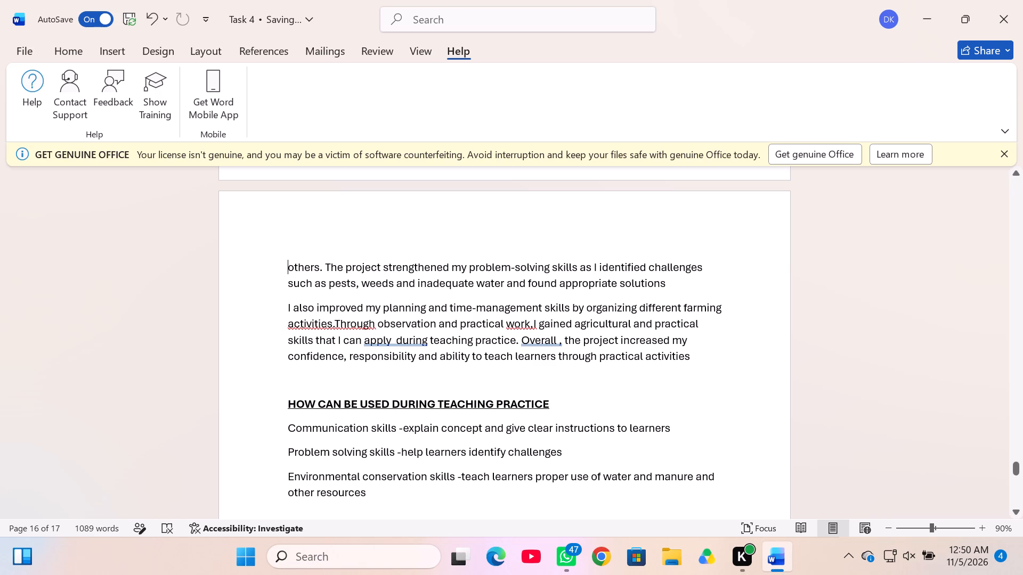
right_click(325, 328)
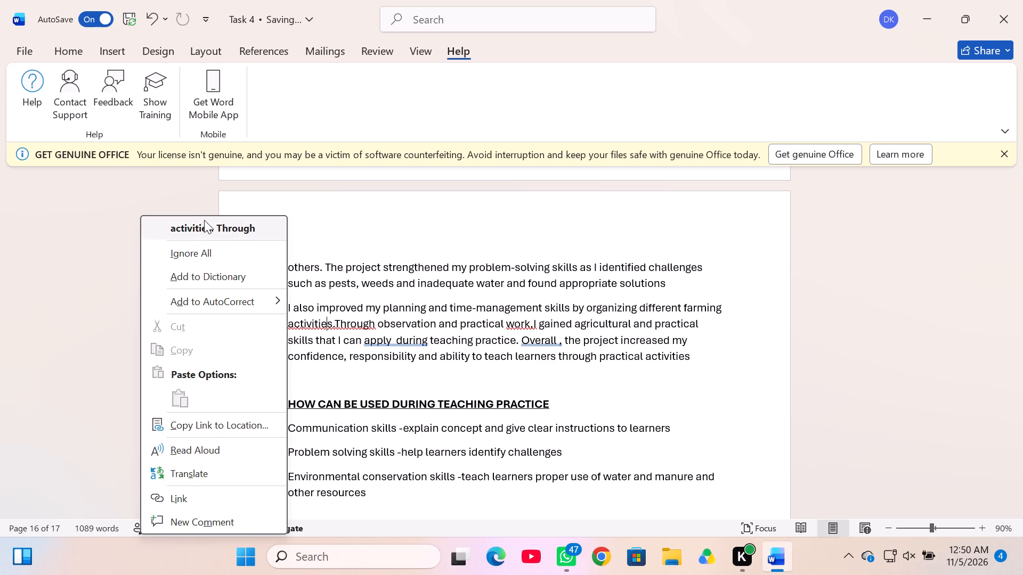
click(203, 218)
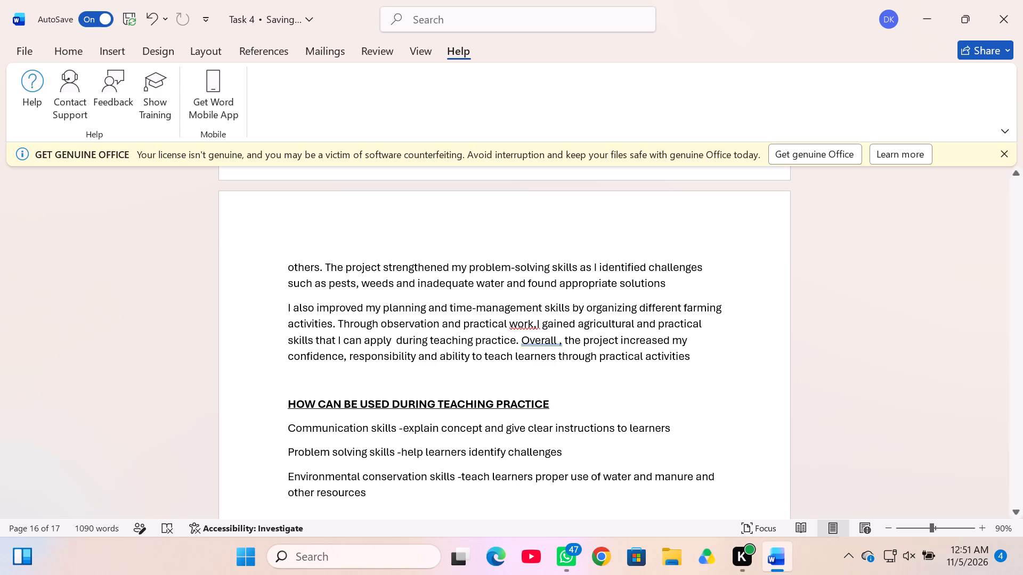
Read through the teaching practice and Recommendations sections, checking for flagged errors and heading formatting.
scroll(408, 275, down, 2)
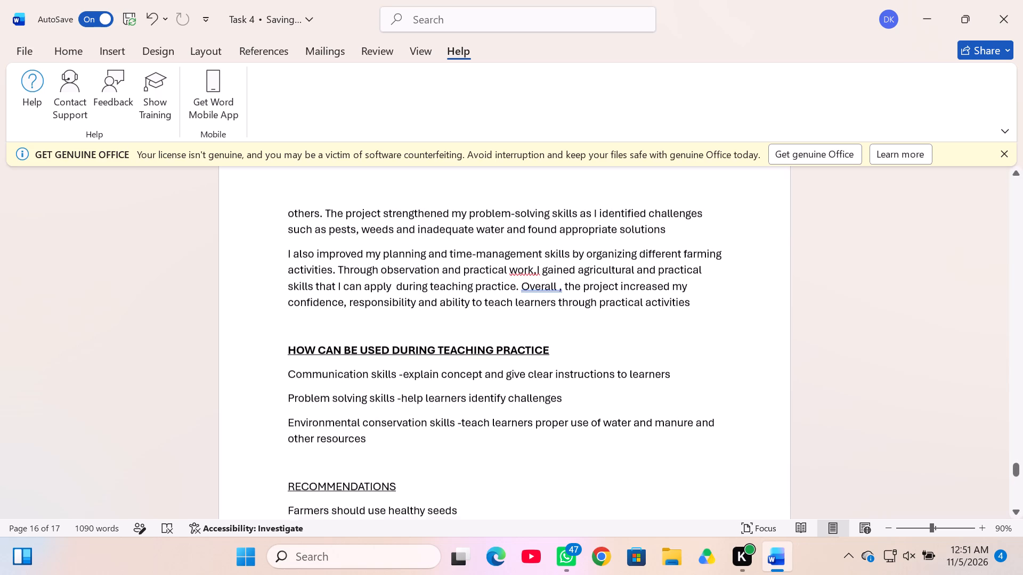
scroll(408, 275, down, 2)
scroll(408, 275, left, 2)
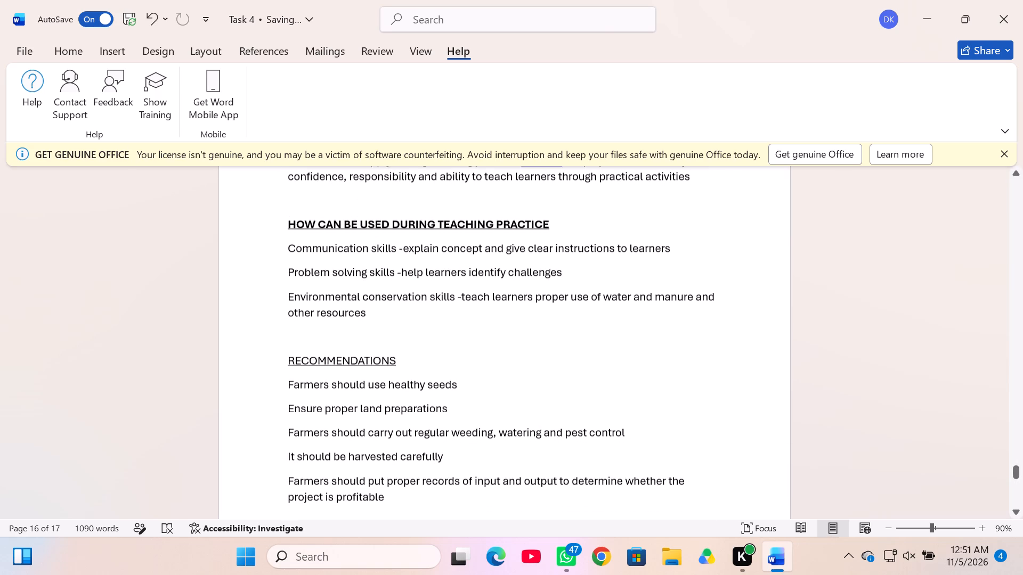
scroll(408, 275, left, 1)
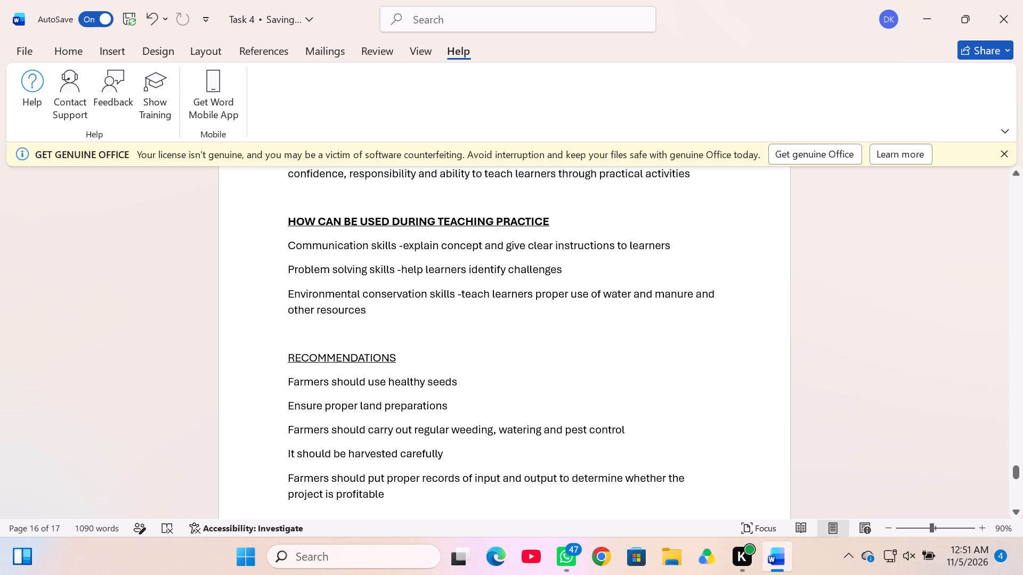
scroll(347, 459, down, 1)
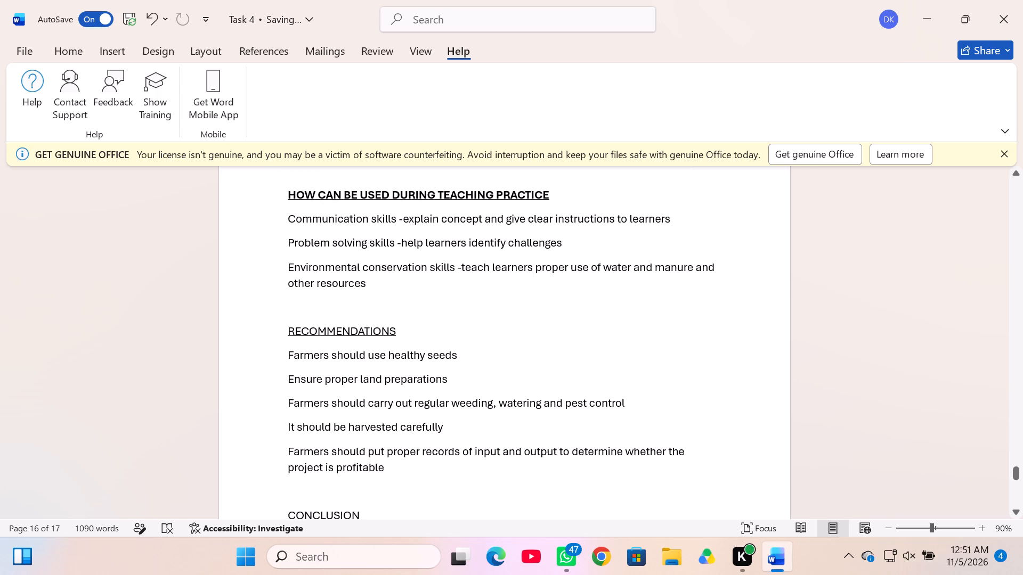
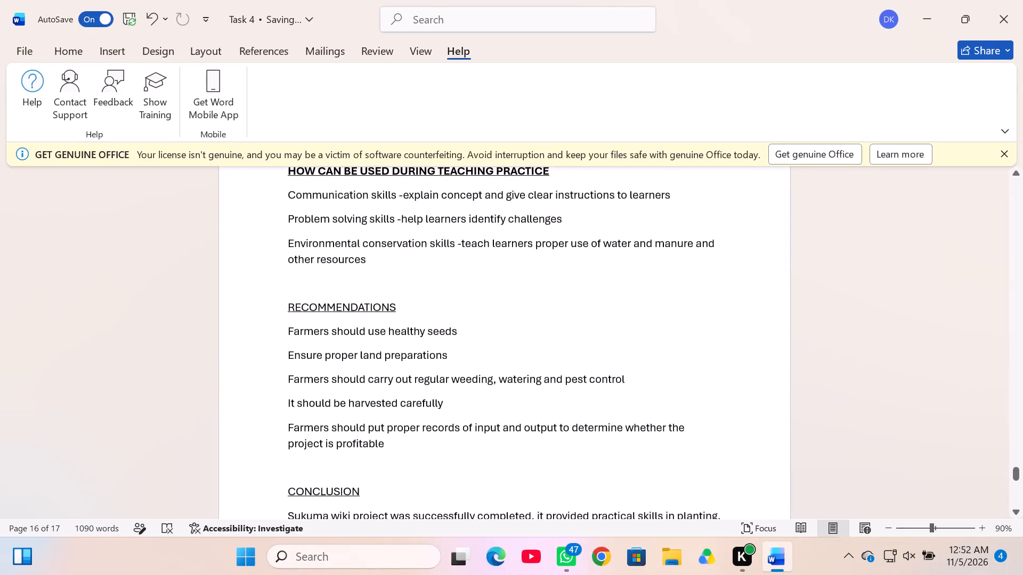
Read through the rest of the Recommendations section and the Conclusion, checking the text and heading formatting.
scroll(347, 459, down, 1)
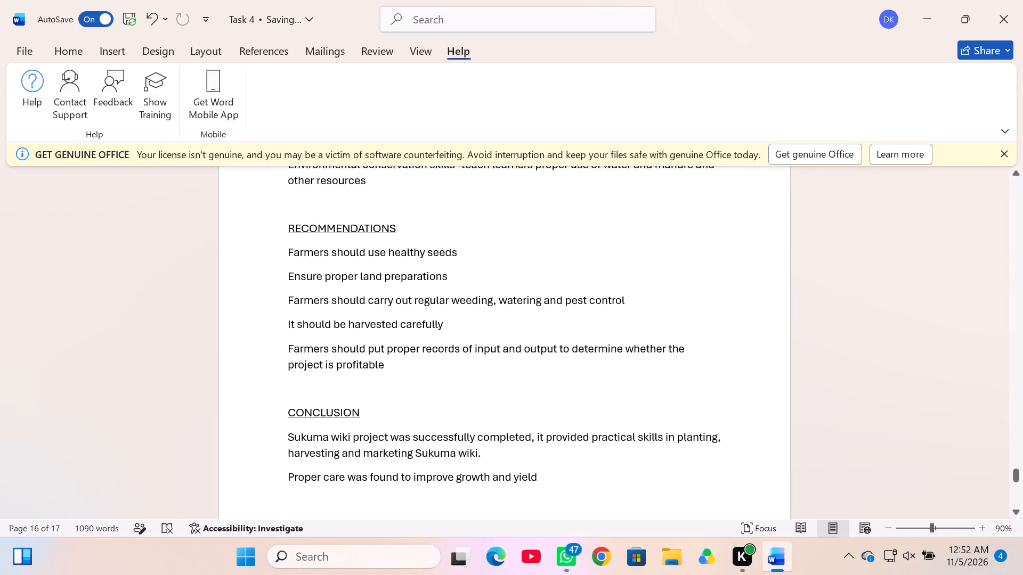
scroll(347, 459, left, 1)
scroll(347, 459, down, 1)
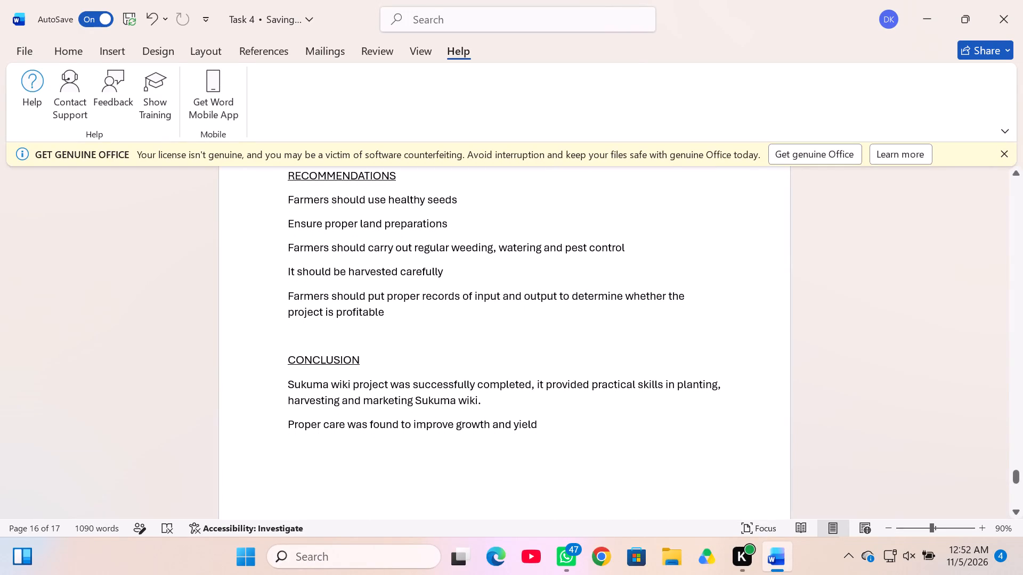
scroll(347, 459, down, 2)
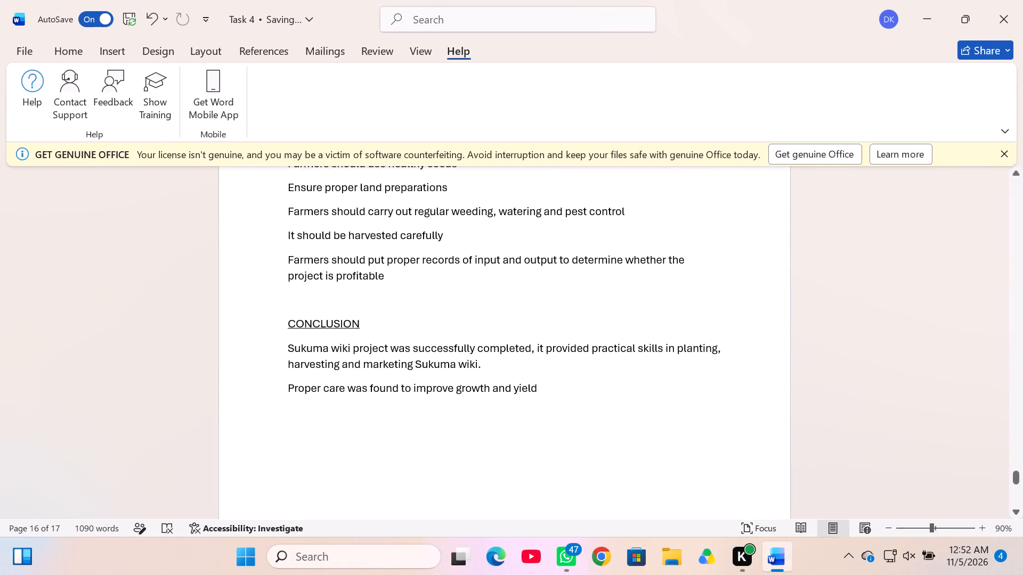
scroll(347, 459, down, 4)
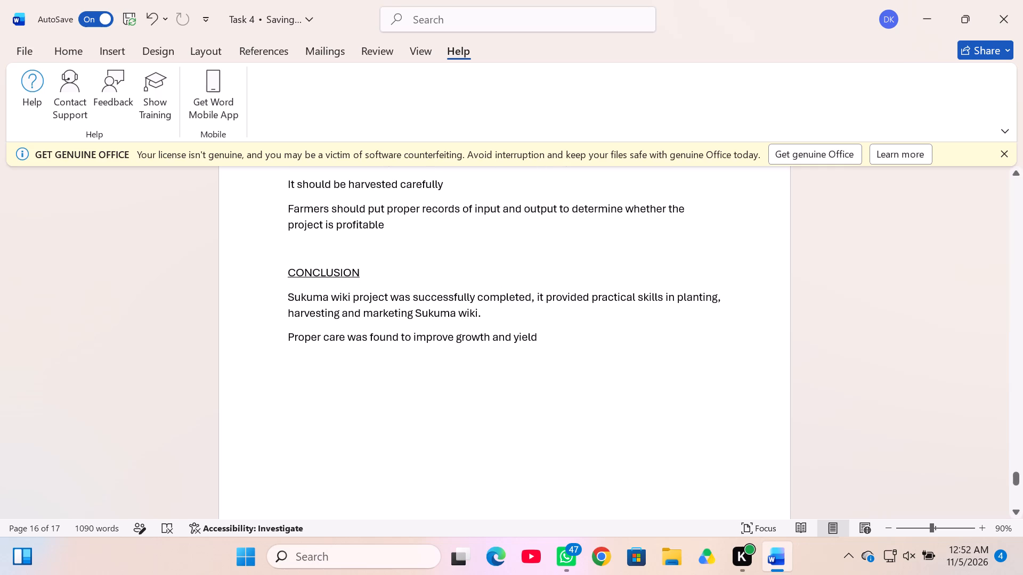
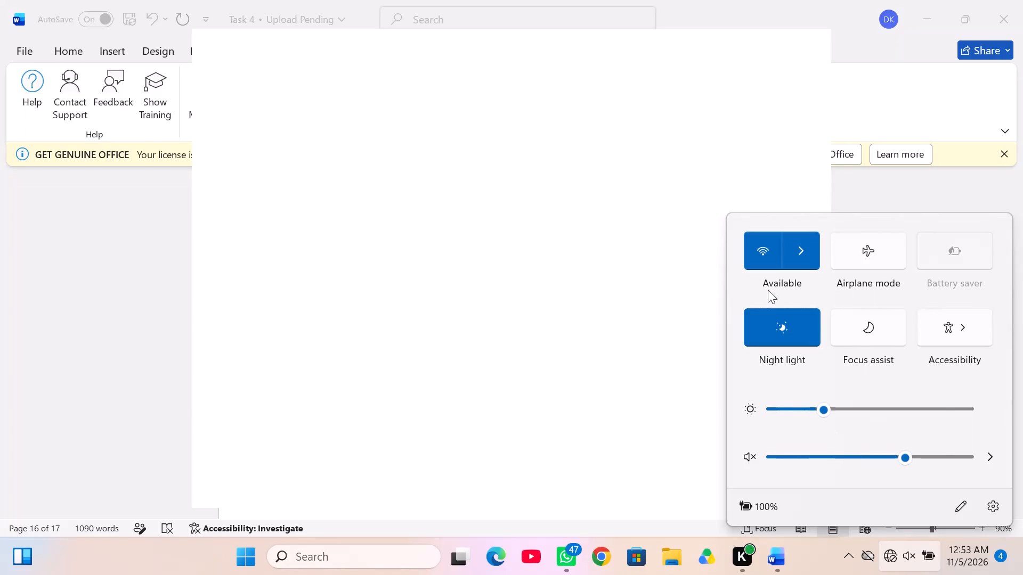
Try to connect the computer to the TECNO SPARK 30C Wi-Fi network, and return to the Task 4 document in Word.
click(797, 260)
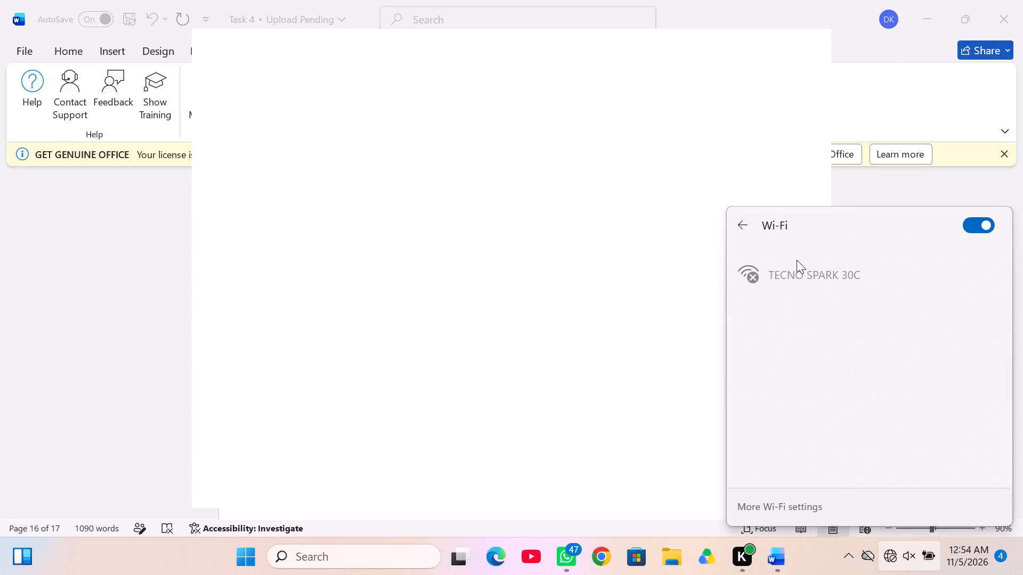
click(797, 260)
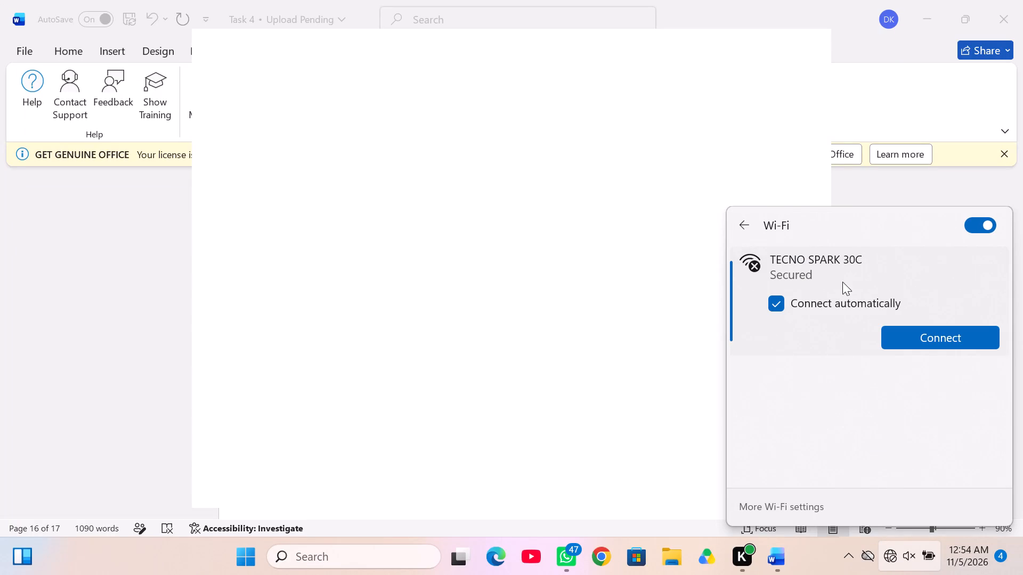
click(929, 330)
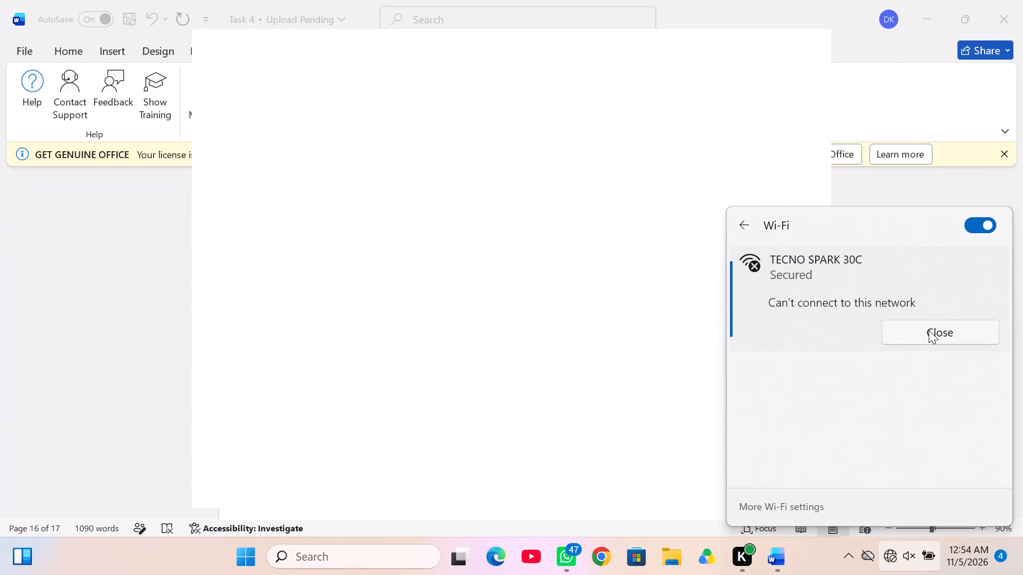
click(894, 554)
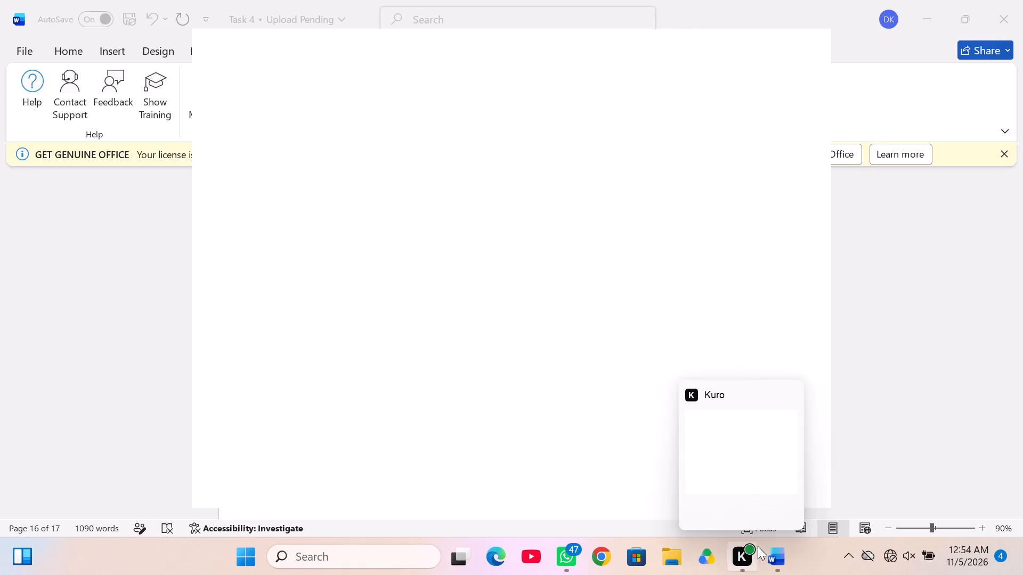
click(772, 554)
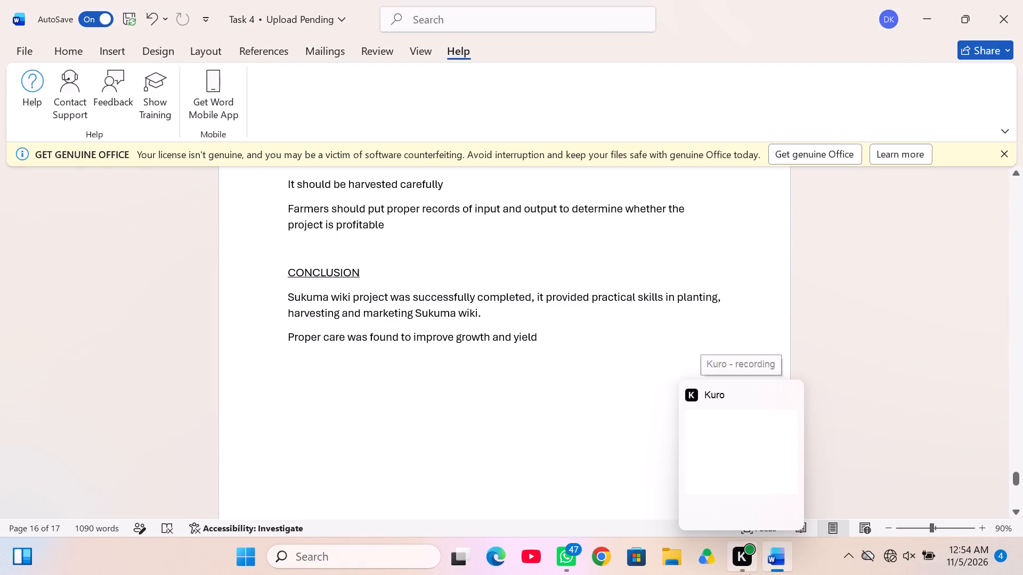
Examine the Appendices page, checking the work schedule table for the sukuma wiki project and its headings.
scroll(518, 403, down, 4)
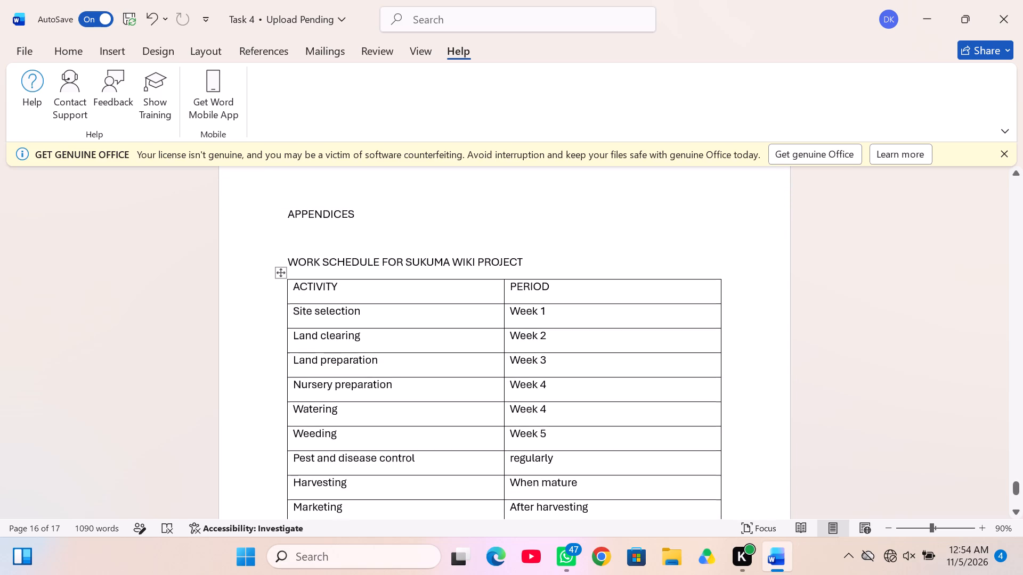
scroll(518, 403, down, 2)
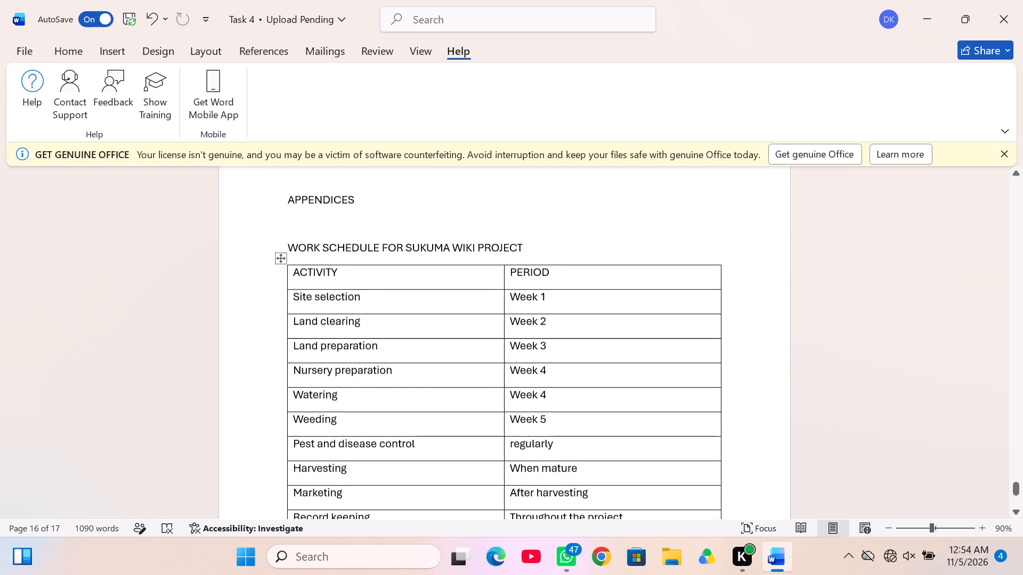
scroll(518, 403, down, 1)
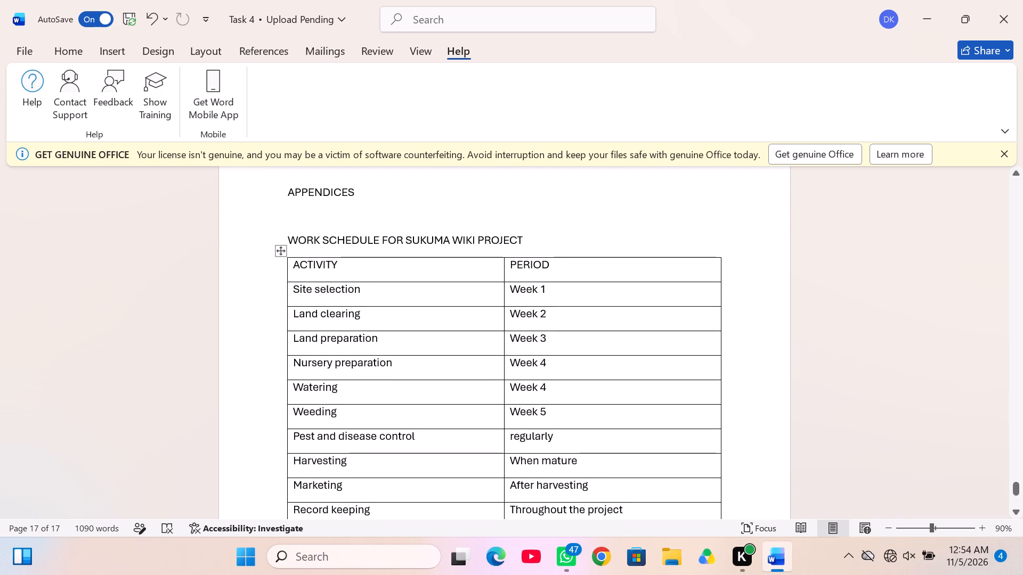
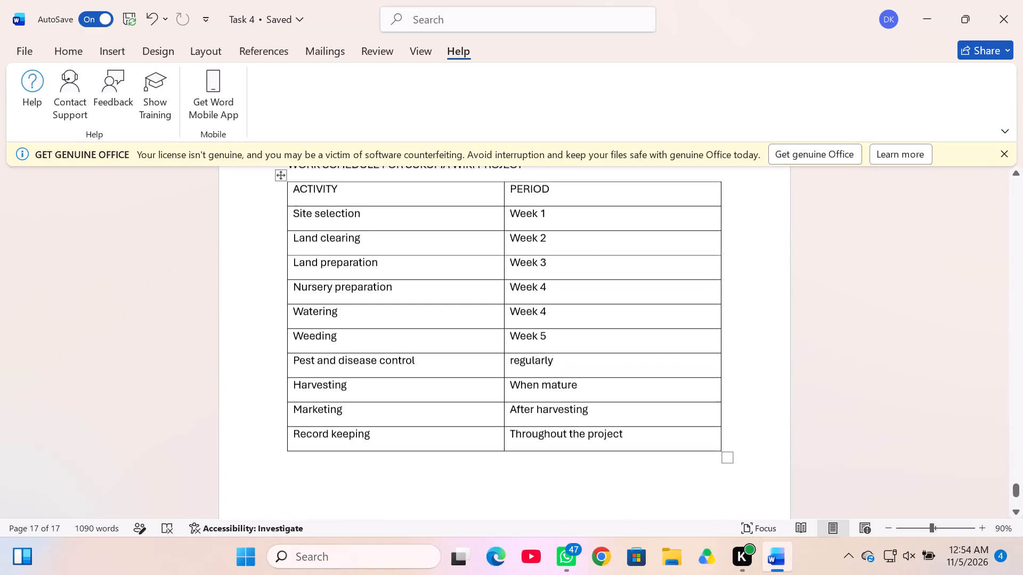
Review the last page through to its end, rechecking the activity and period entries in the sukuma wiki work schedule table.
scroll(607, 442, down, 1)
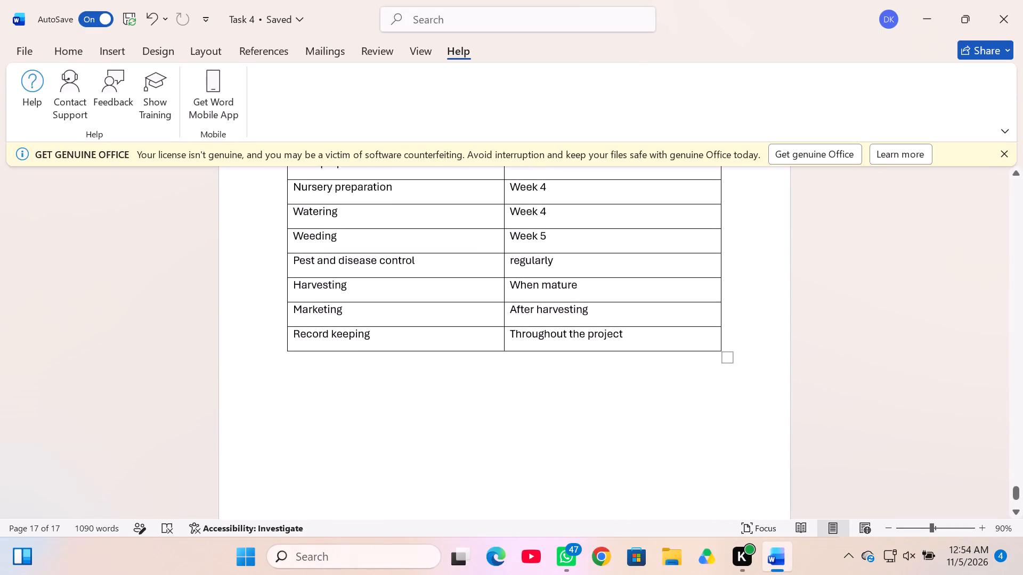
scroll(607, 442, down, 2)
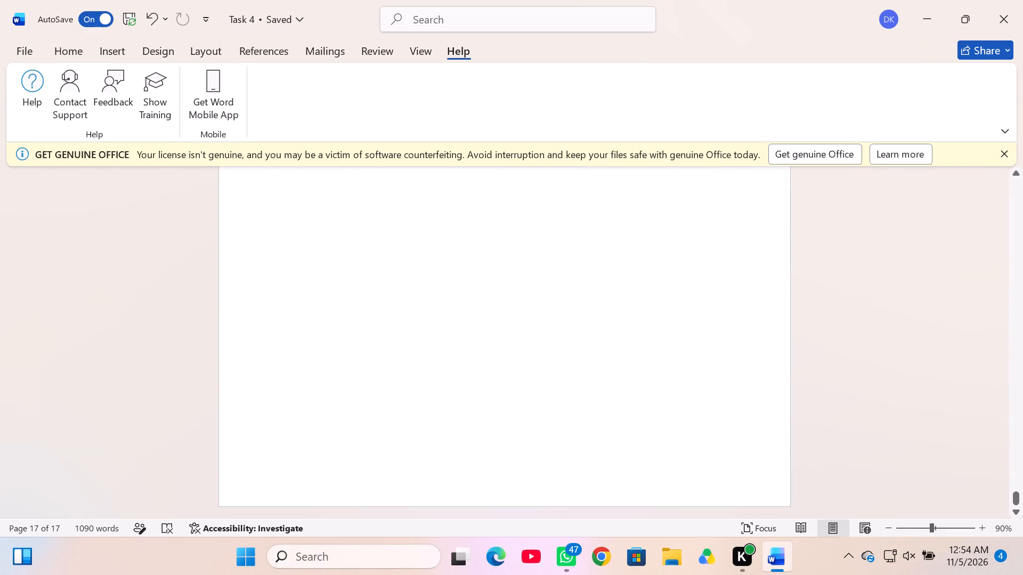
scroll(607, 442, up, 2)
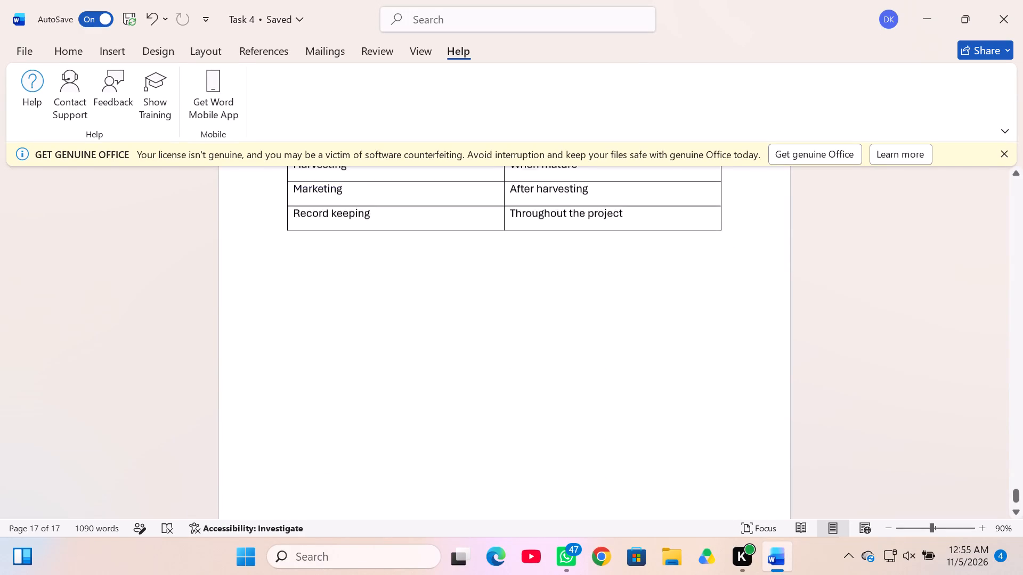
scroll(607, 442, up, 3)
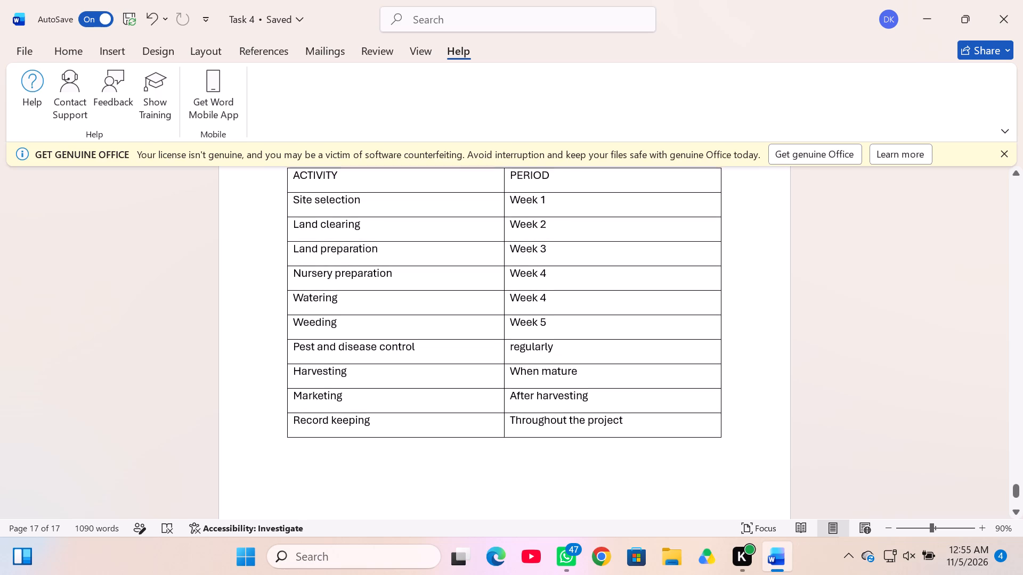
scroll(607, 442, up, 2)
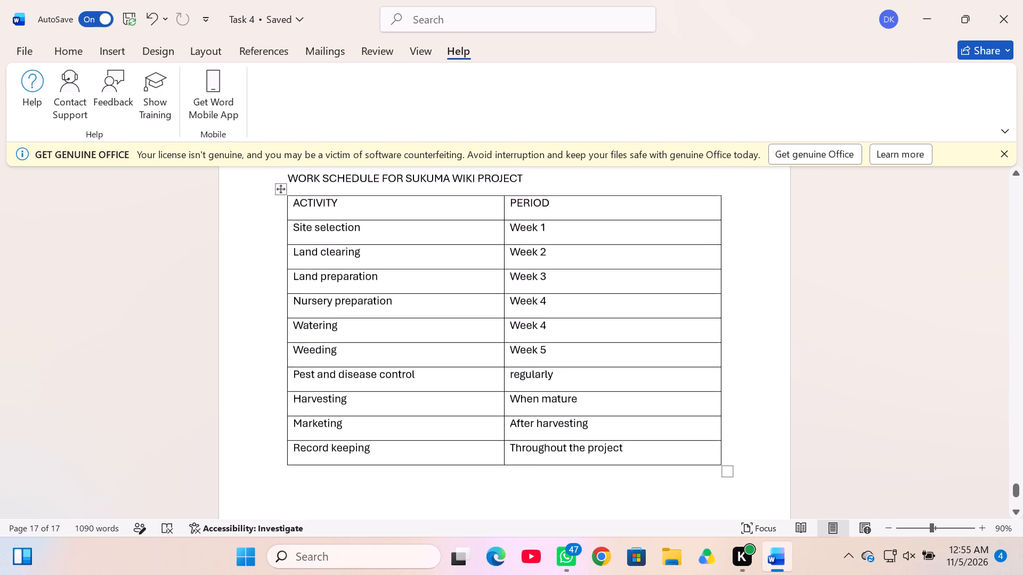
scroll(607, 442, up, 1)
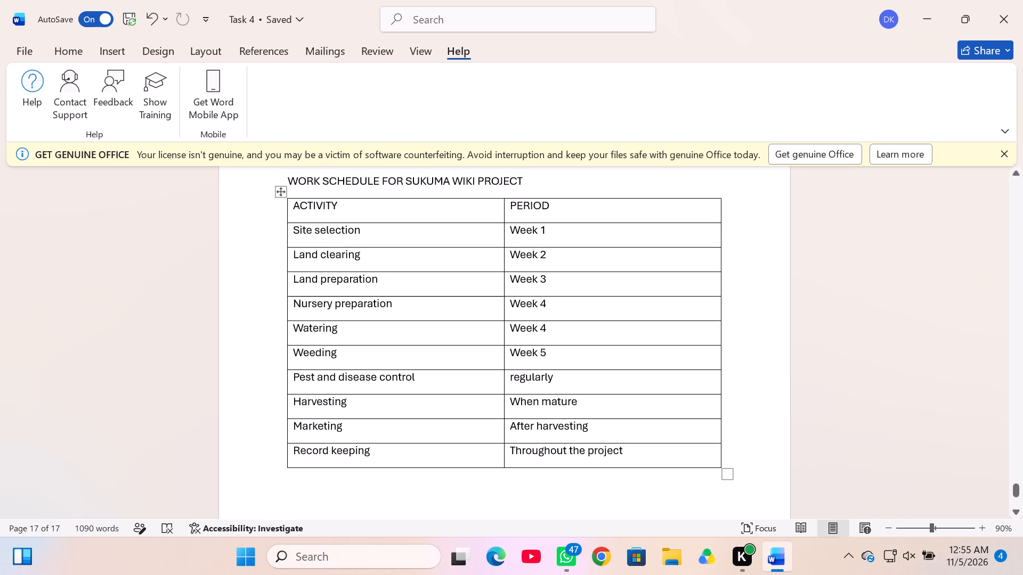
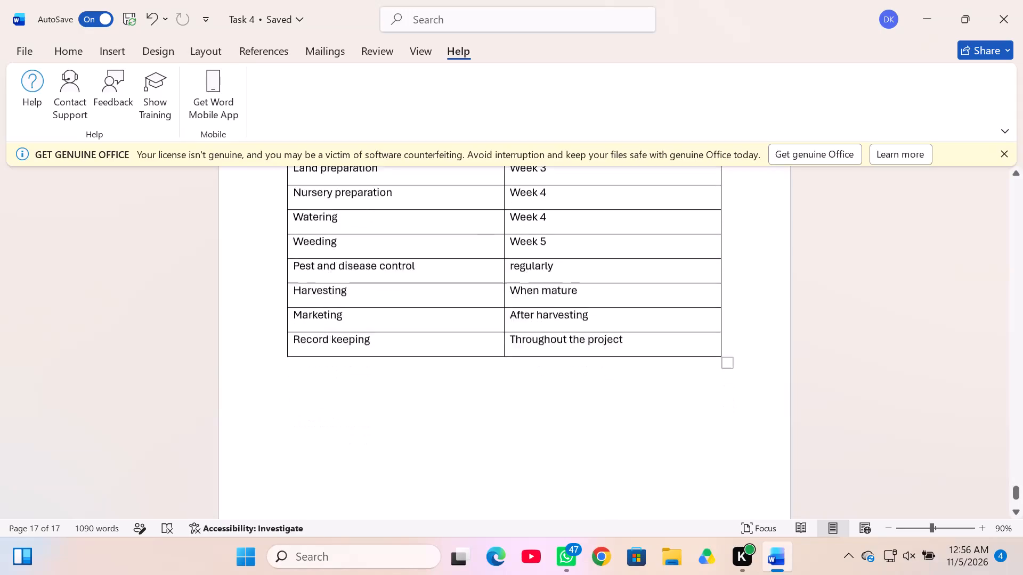
Check the end of the last page, and review backward through the appendices, conclusion, recommendations and teaching practice sections for remaining errors.
scroll(607, 442, down, 2)
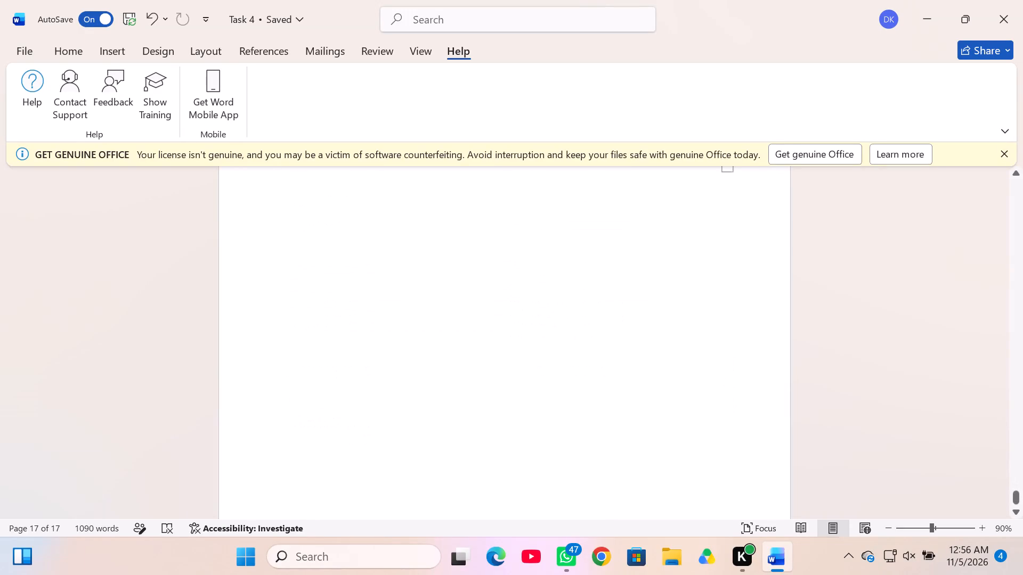
scroll(607, 442, down, 7)
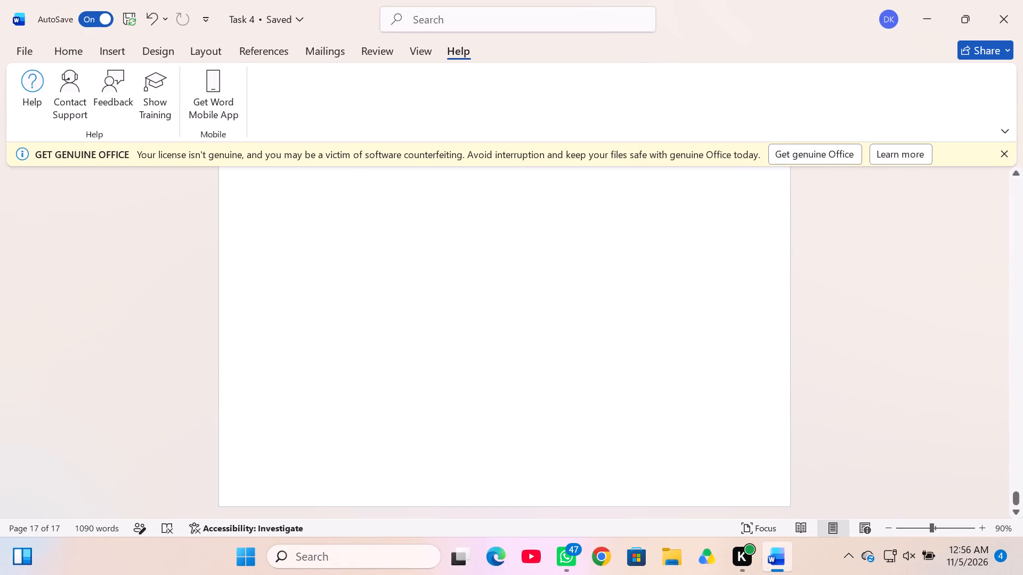
scroll(607, 442, down, 3)
scroll(574, 377, down, 7)
scroll(574, 377, up, 4)
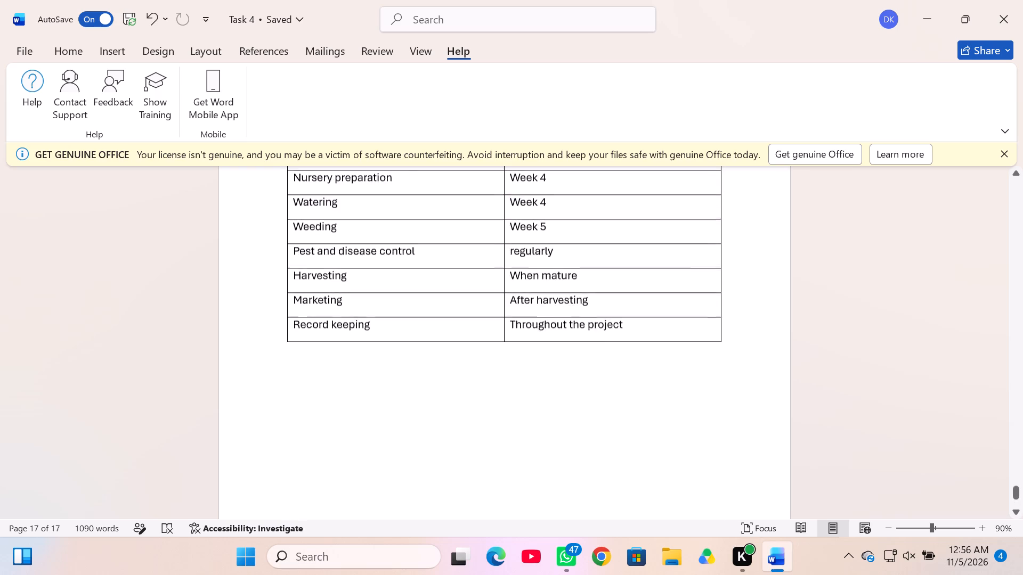
scroll(574, 377, up, 5)
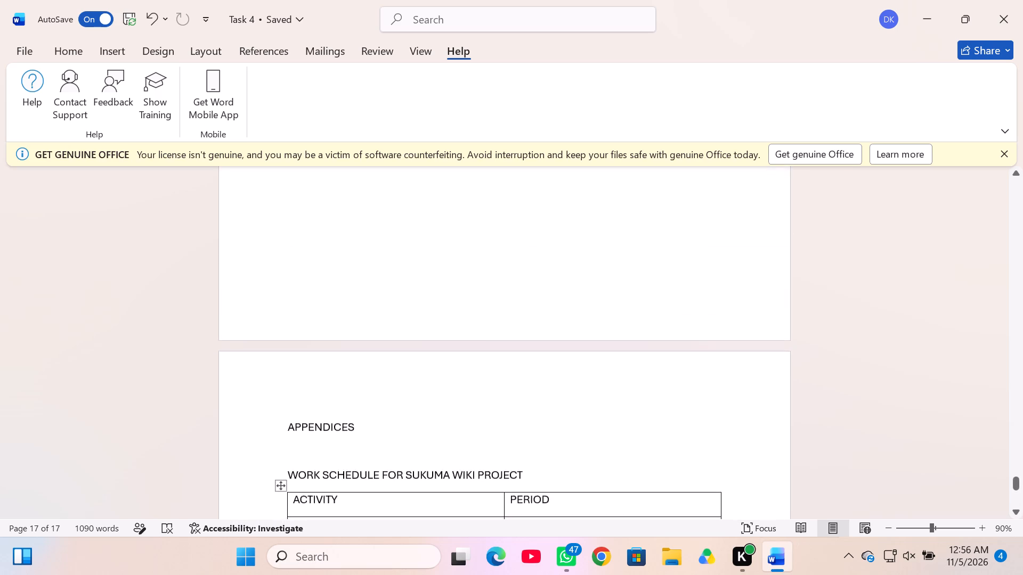
scroll(574, 377, up, 5)
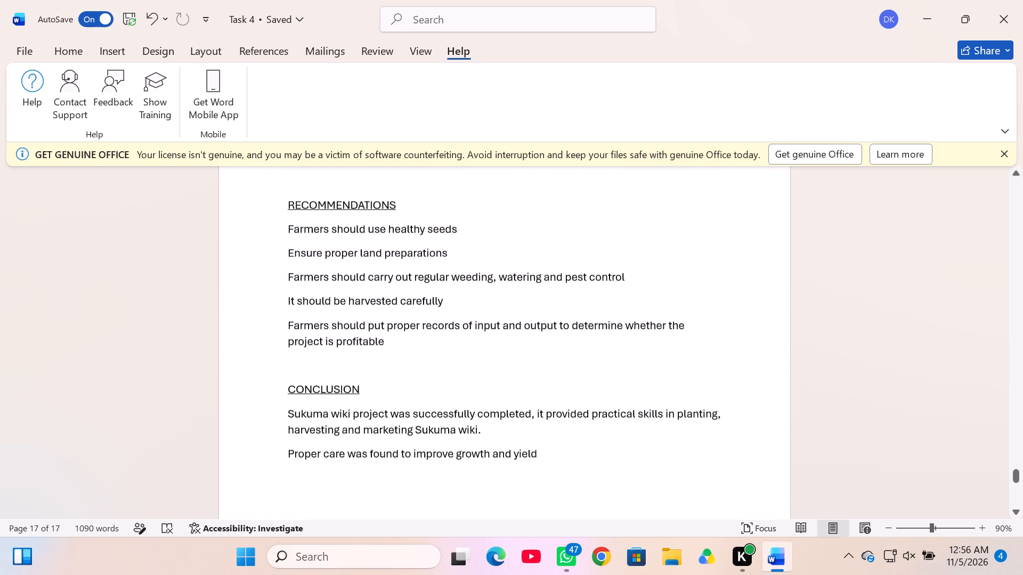
scroll(574, 377, up, 2)
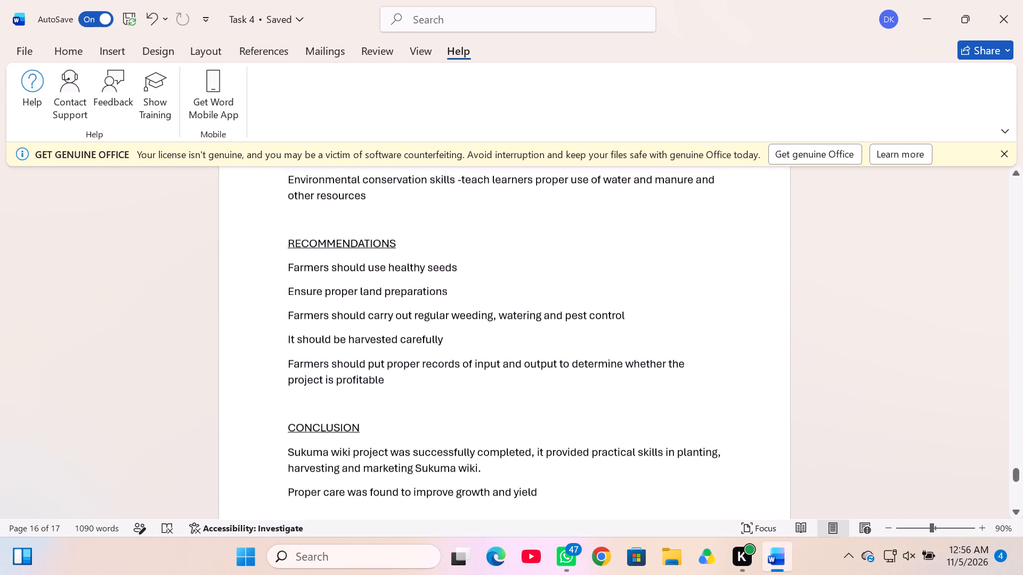
scroll(574, 377, up, 7)
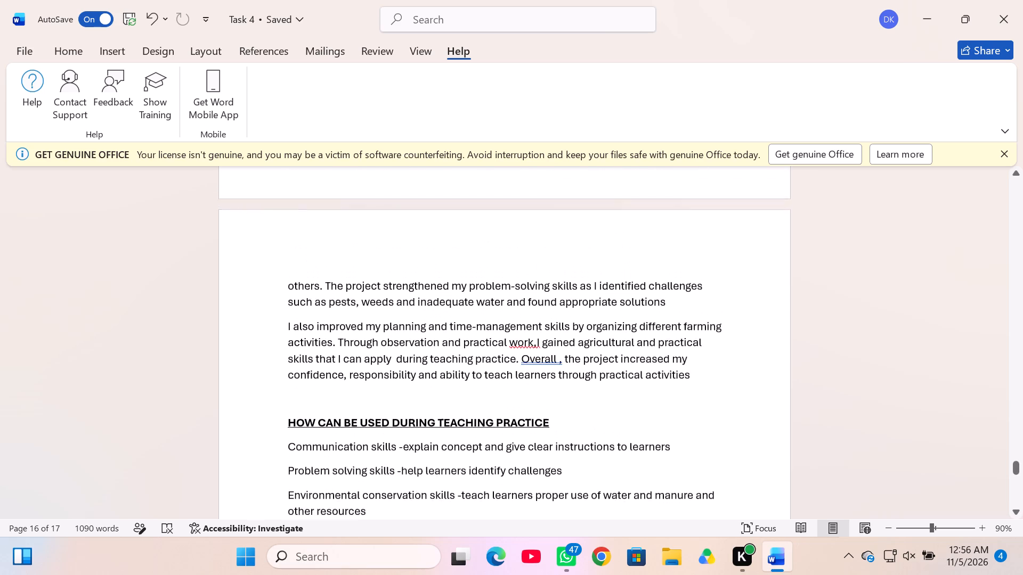
Correct the flagged spacing in the planning and time-management paragraph to read "work, I", "Overall," and "apply during".
scroll(574, 377, up, 2)
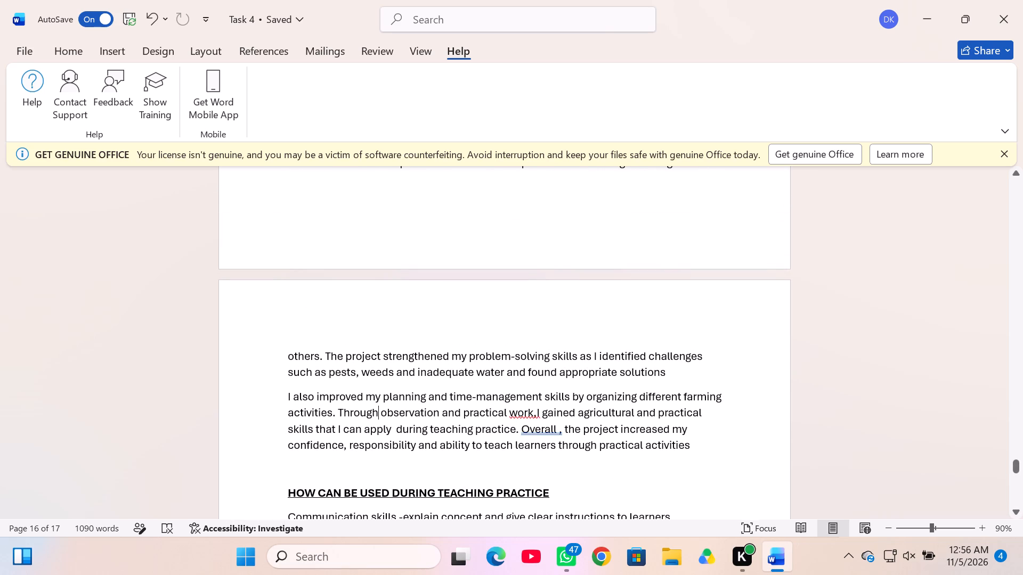
right_click(525, 414)
click(525, 414)
right_click(524, 418)
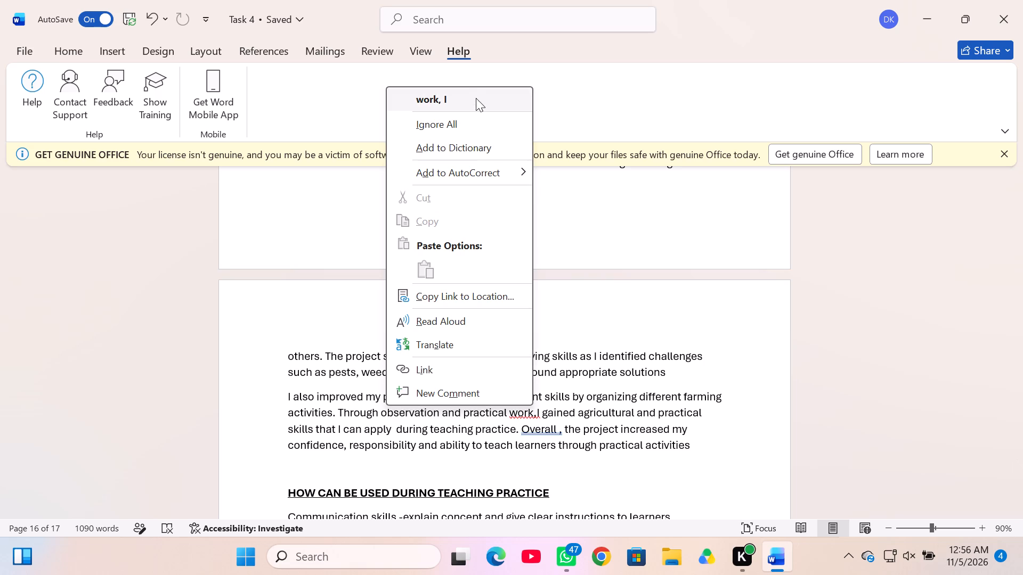
click(476, 103)
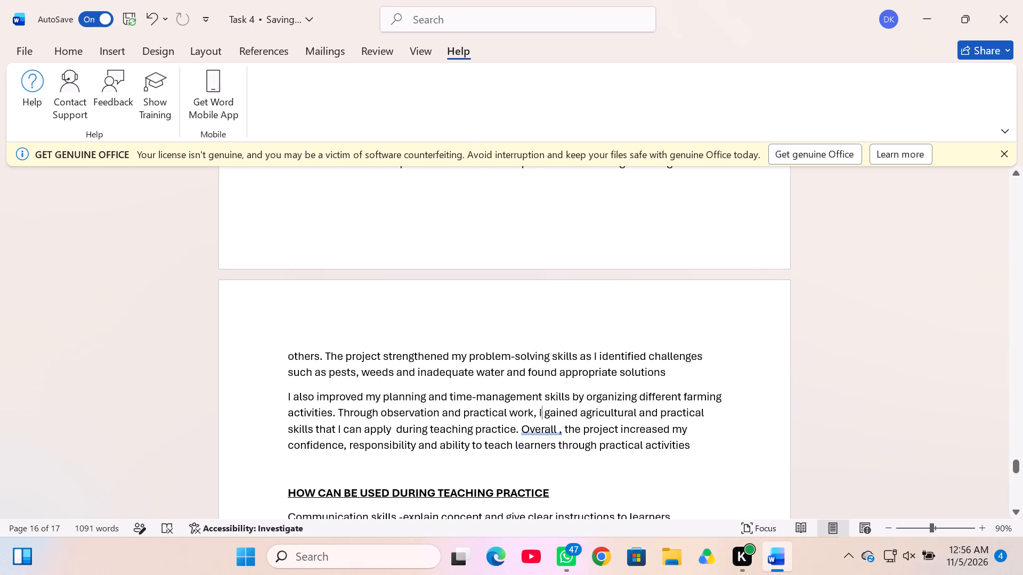
click(540, 436)
right_click(540, 436)
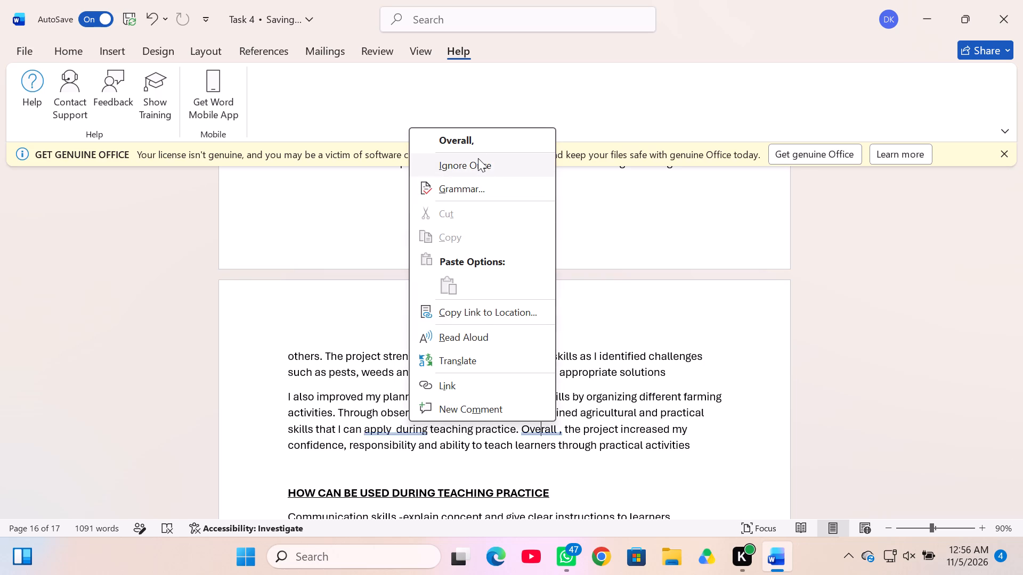
click(462, 141)
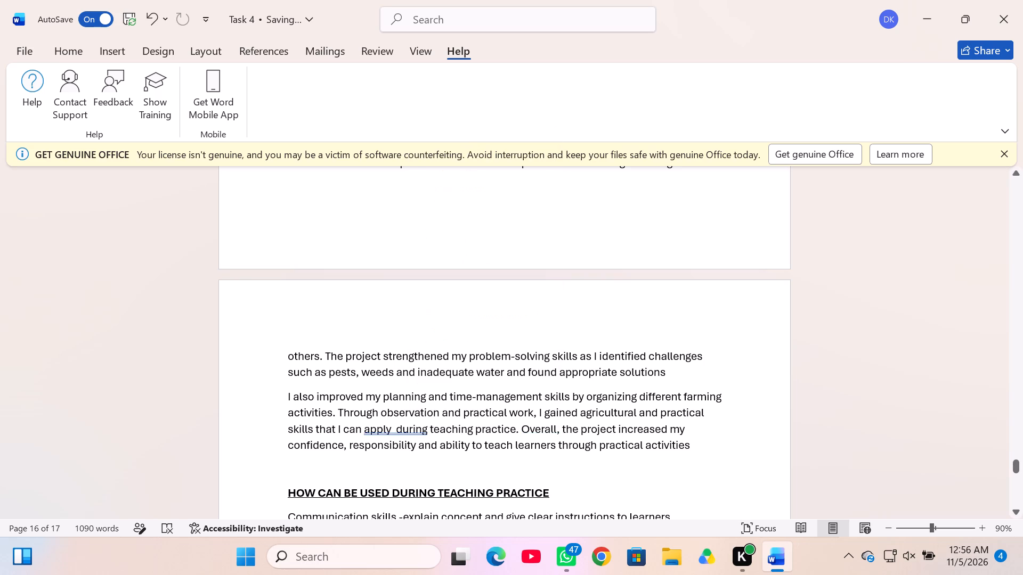
click(388, 430)
right_click(388, 430)
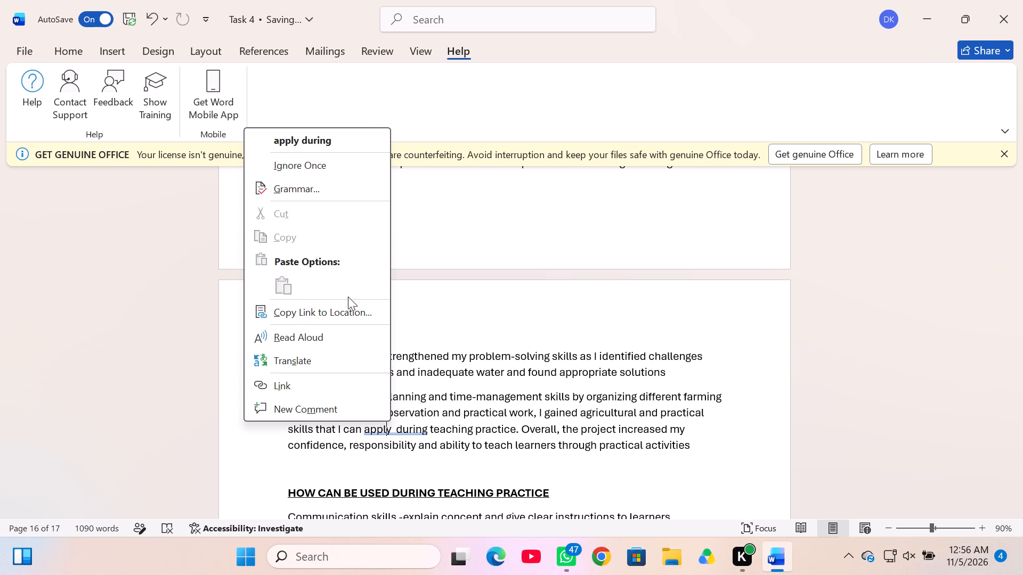
click(314, 143)
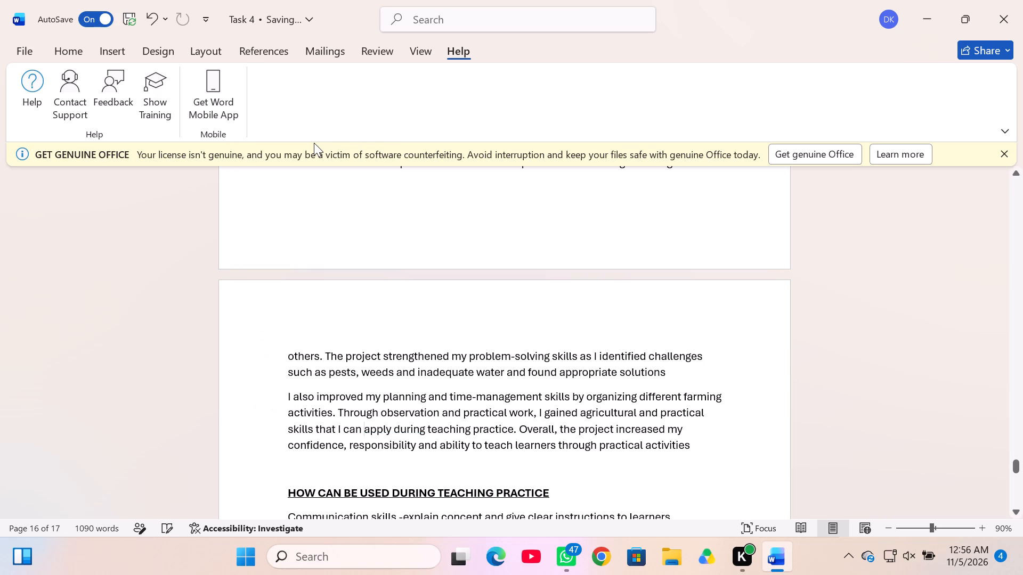
Review the competencies reflection, the skills acquired list and the numbered points before it for remaining errors.
scroll(439, 263, up, 3)
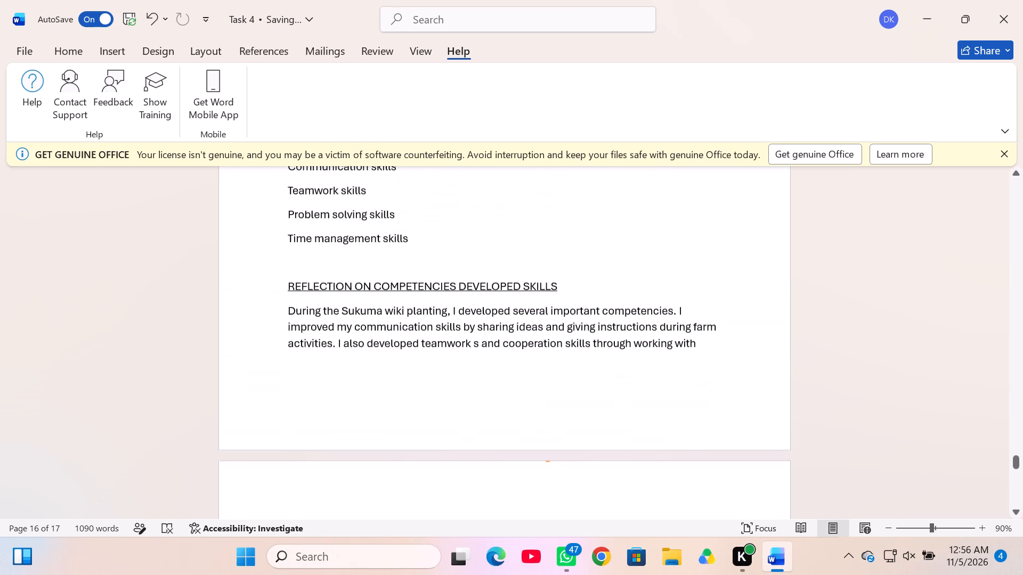
scroll(439, 263, up, 3)
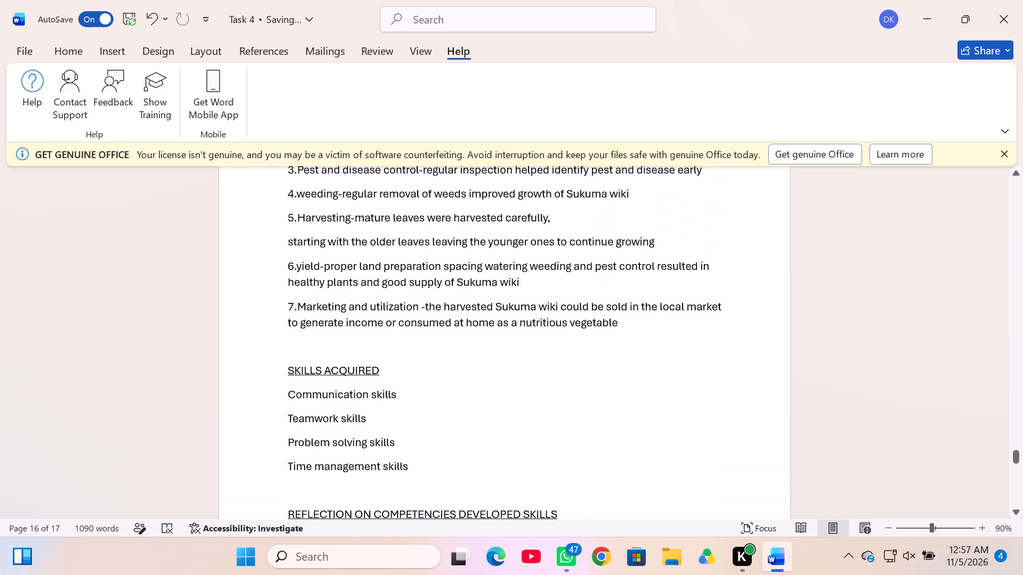
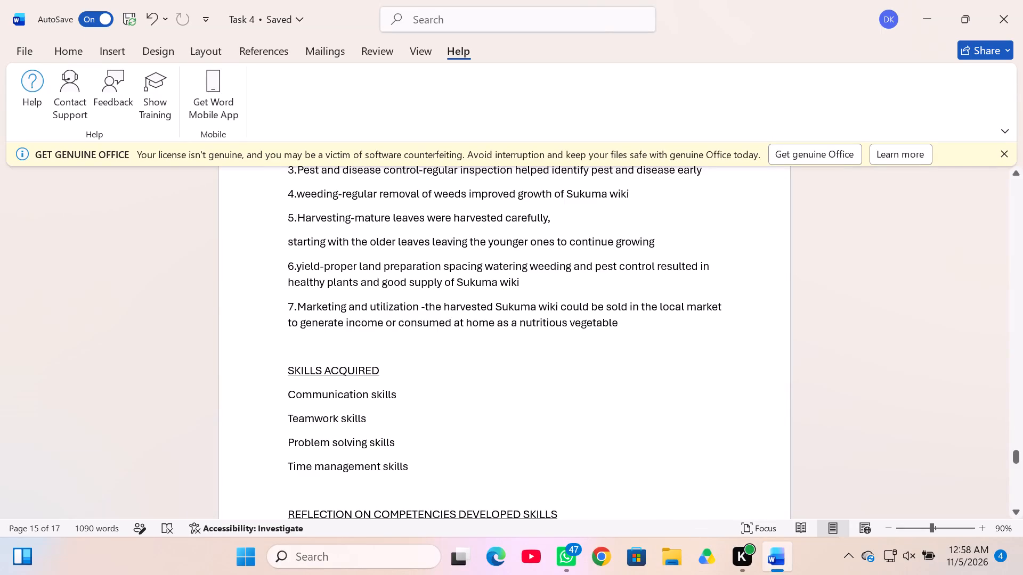
Correct the flagged spacing in the first Land Preparation line to read "weeds, stones, bushes and crop residues".
scroll(468, 303, up, 3)
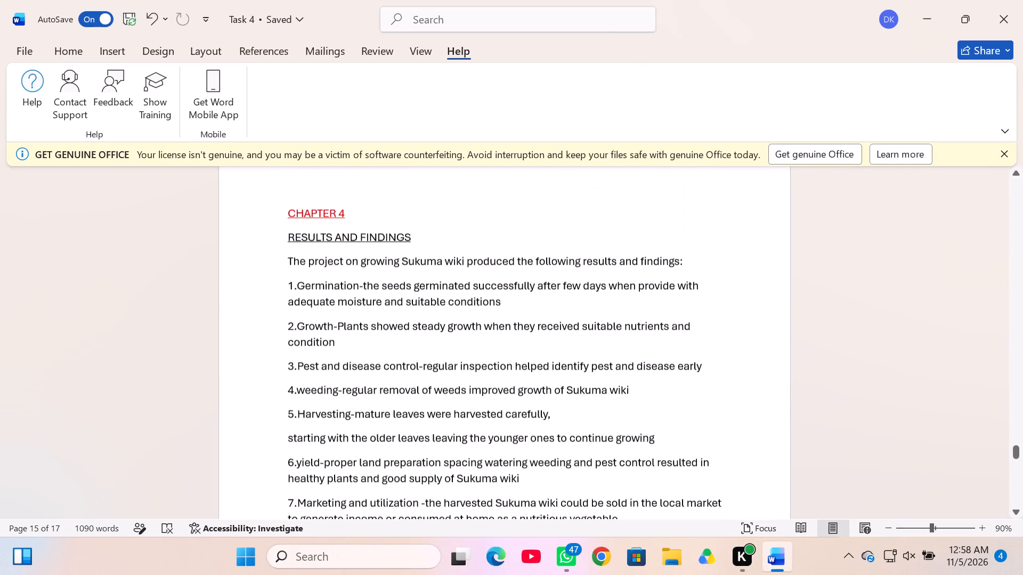
scroll(468, 303, up, 5)
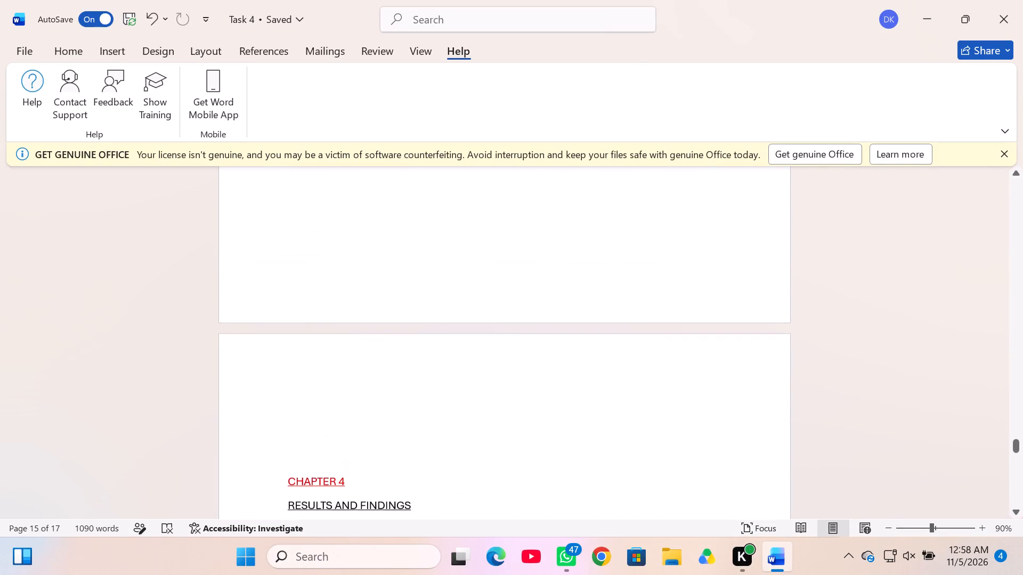
scroll(468, 303, up, 7)
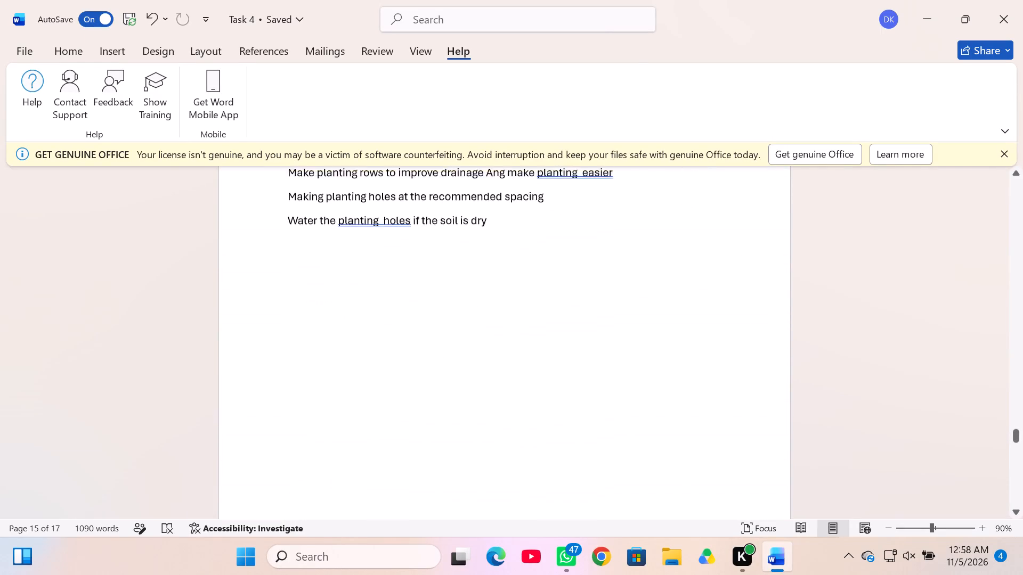
scroll(468, 303, up, 3)
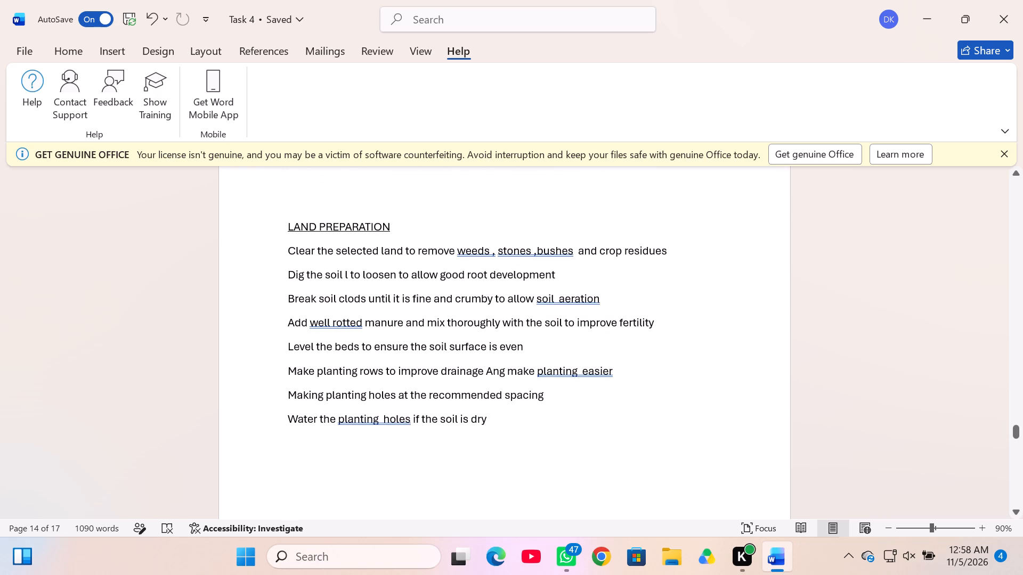
right_click(514, 251)
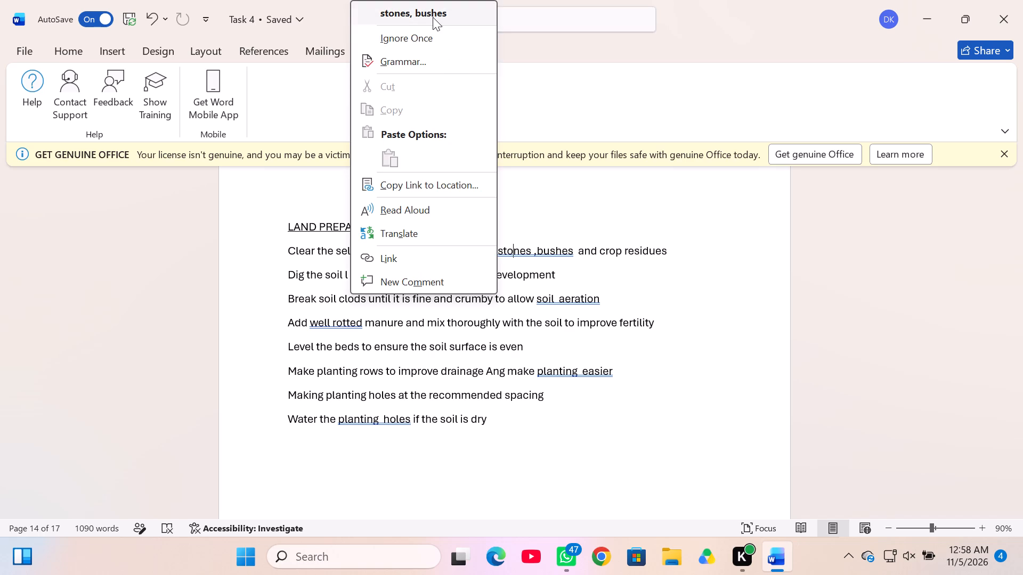
click(431, 15)
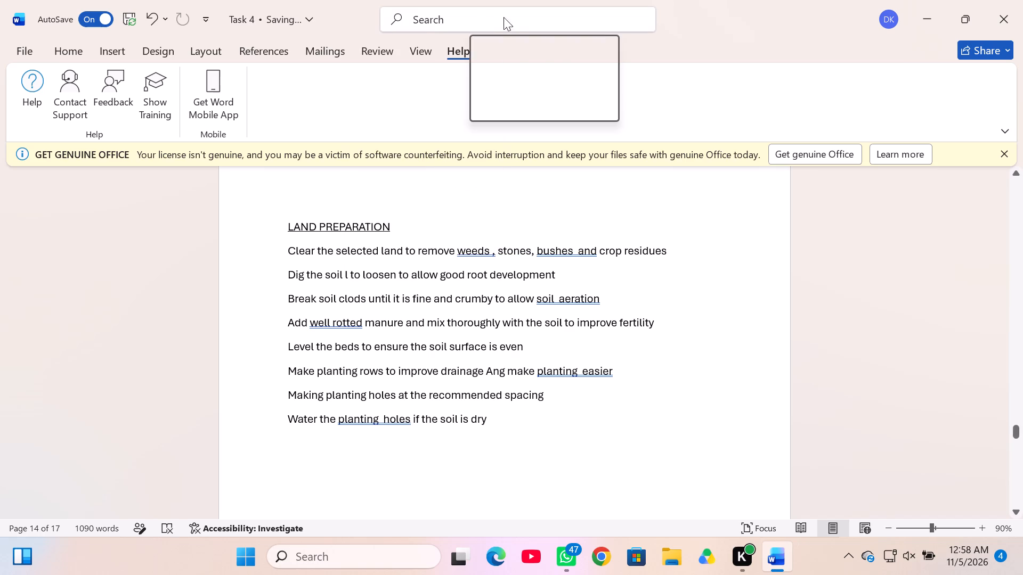
right_click(572, 253)
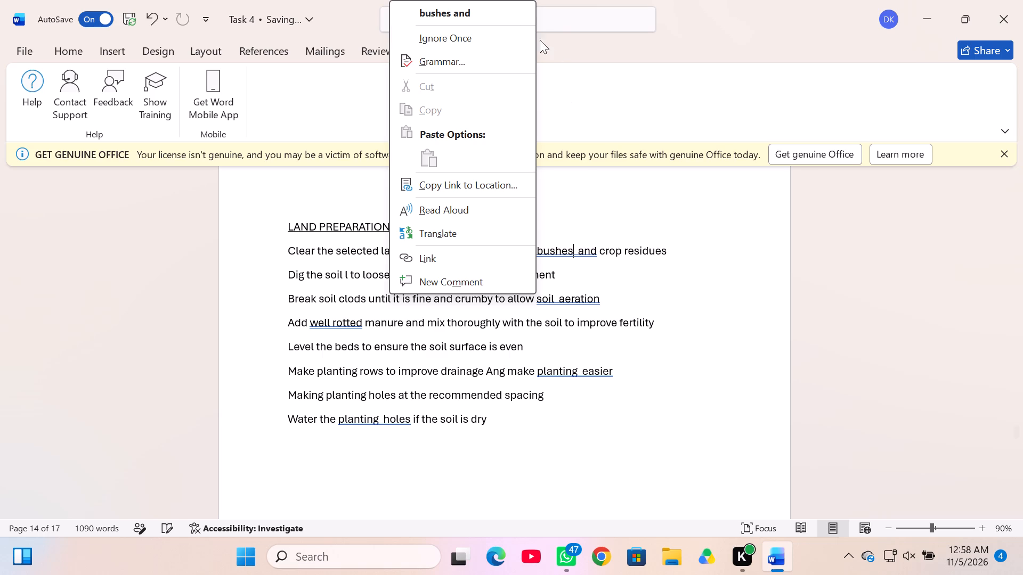
click(475, 12)
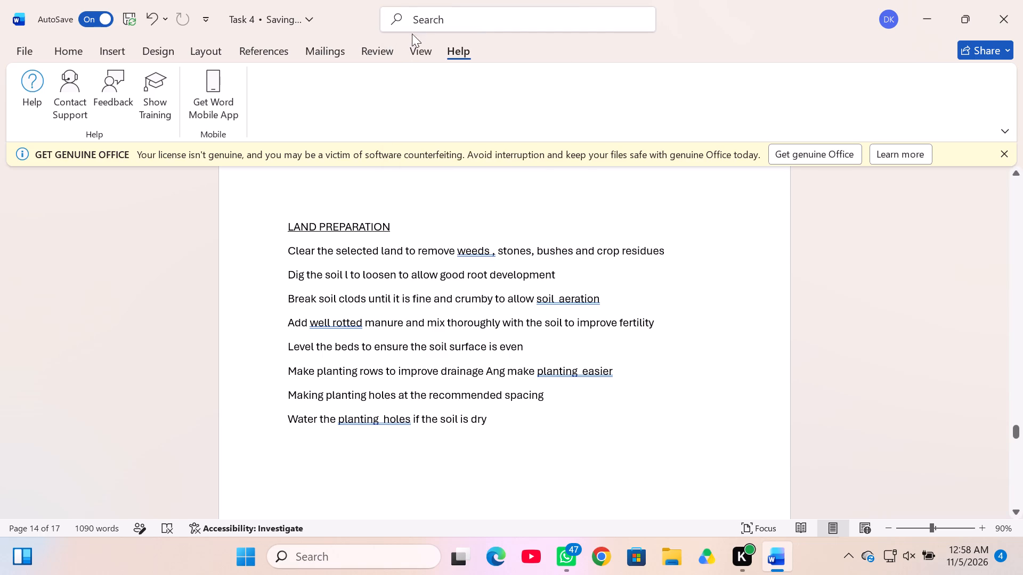
right_click(473, 257)
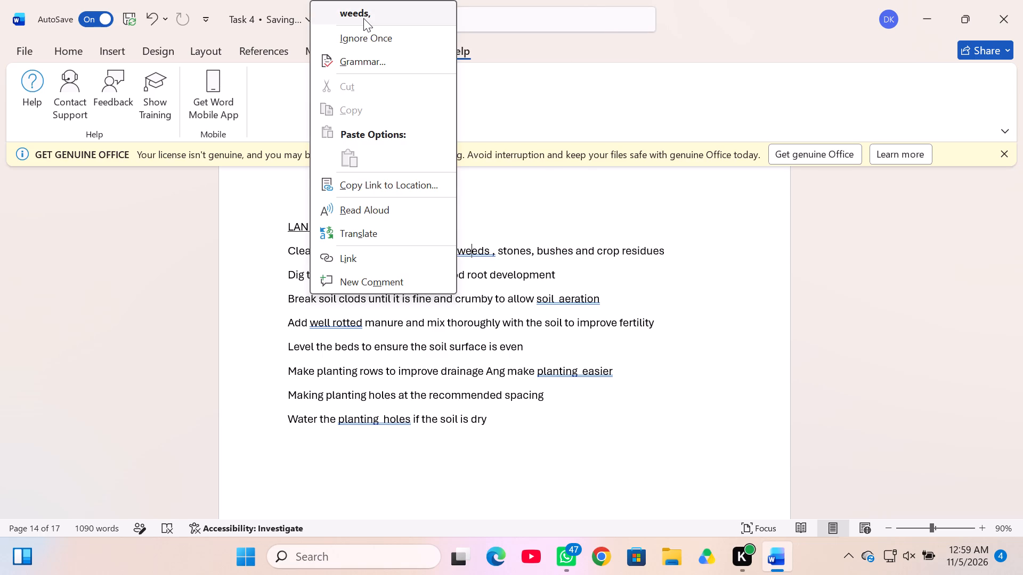
click(363, 17)
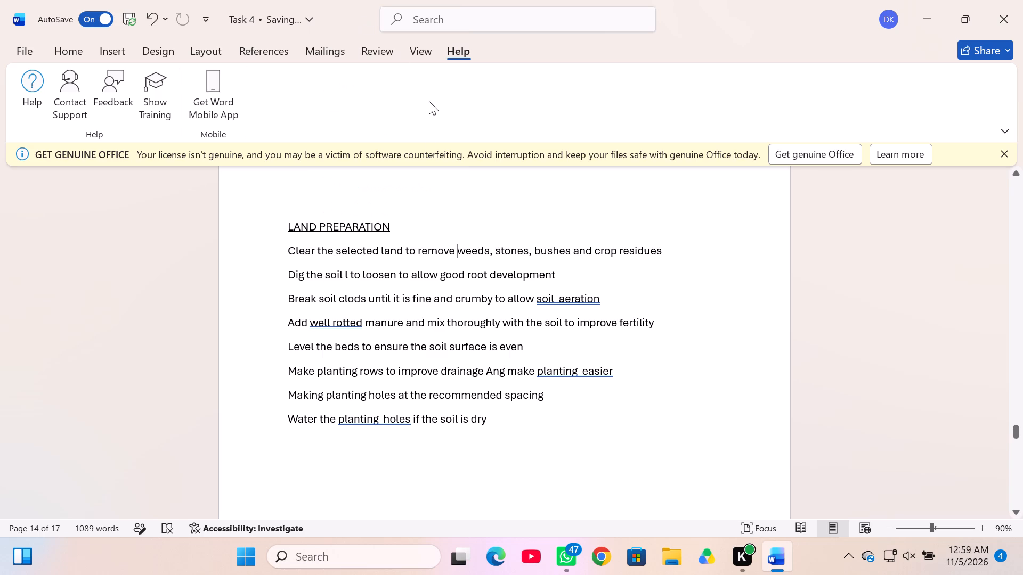
Correct the remaining flagged phrases under Land Preparation to "soil aeration", "well-rotted", "planting easier" and "planting holes".
right_click(561, 301)
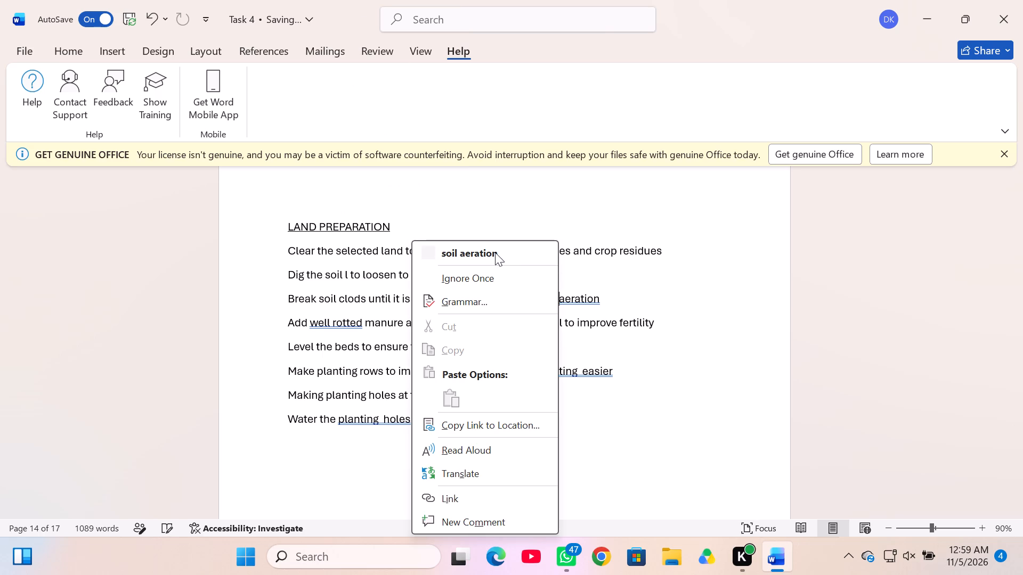
click(495, 252)
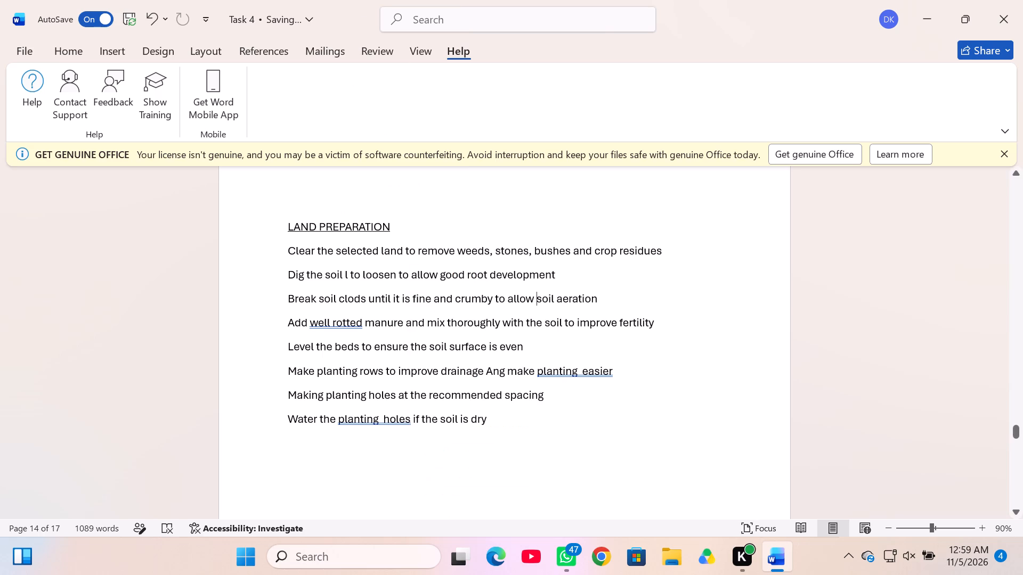
right_click(343, 331)
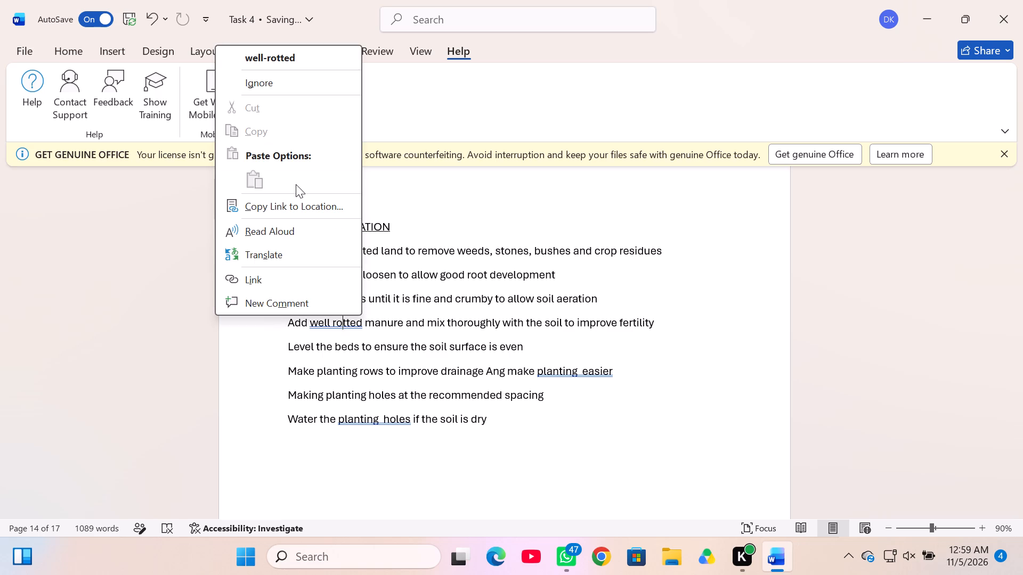
click(255, 61)
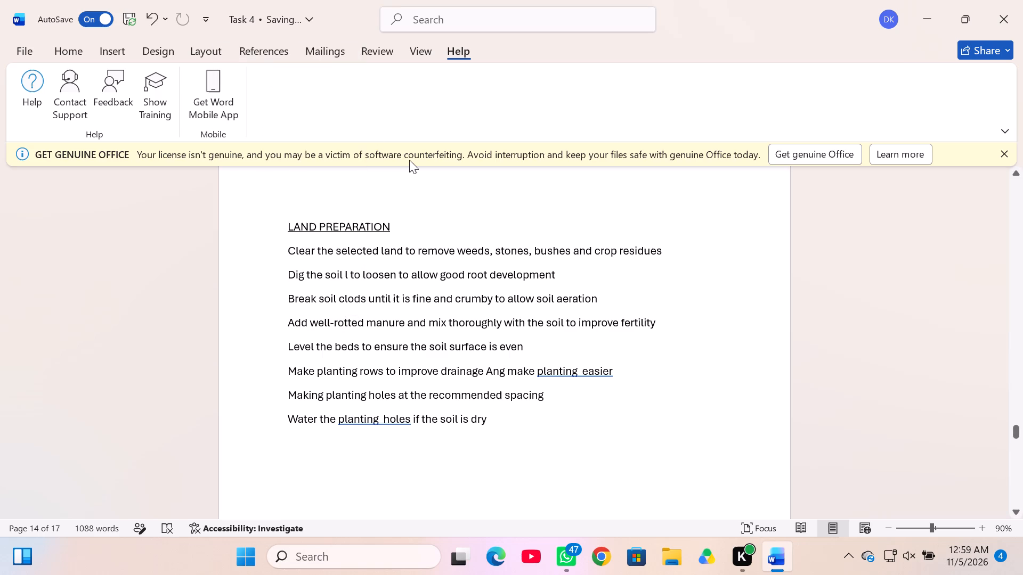
right_click(575, 373)
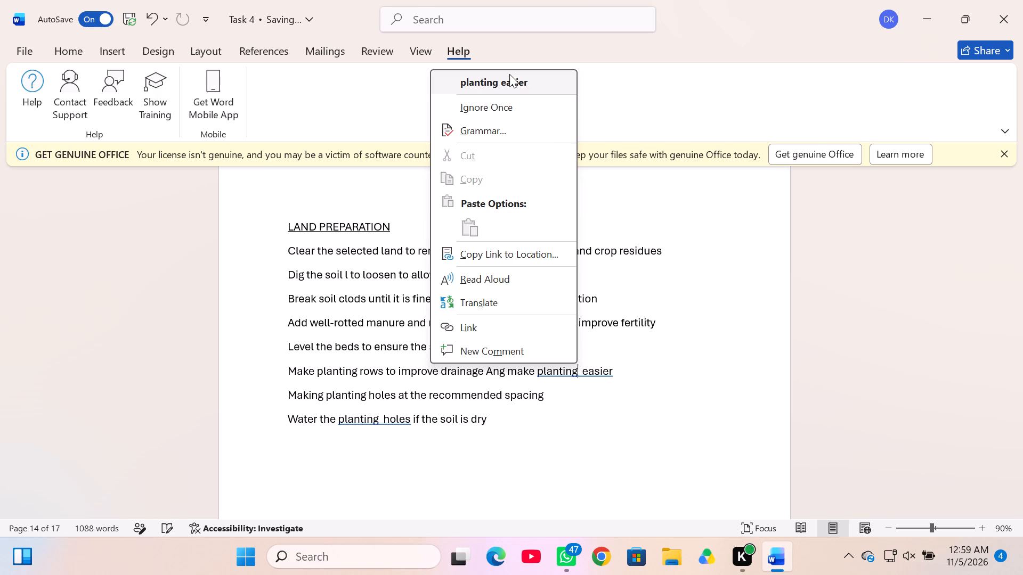
click(509, 74)
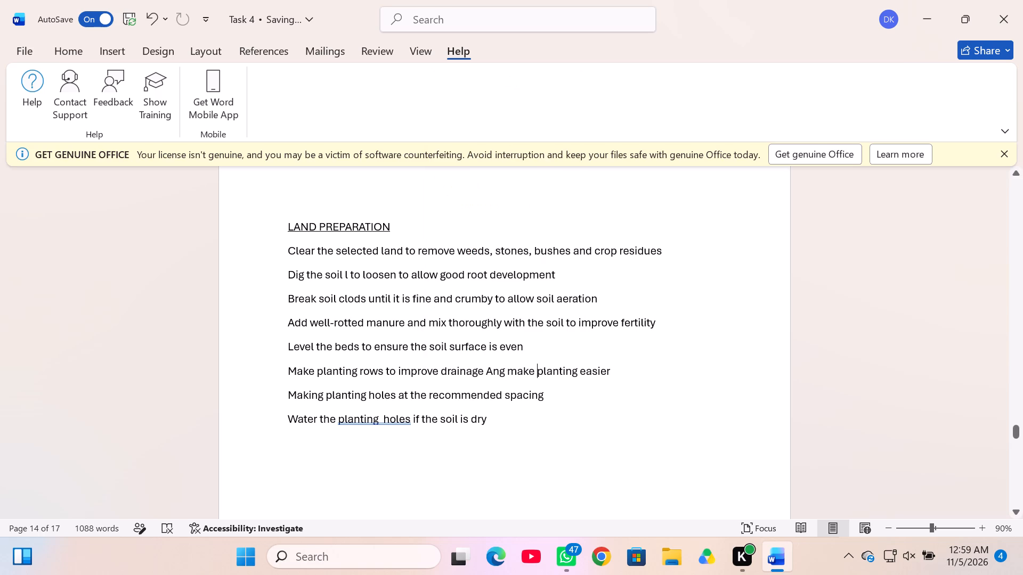
right_click(375, 423)
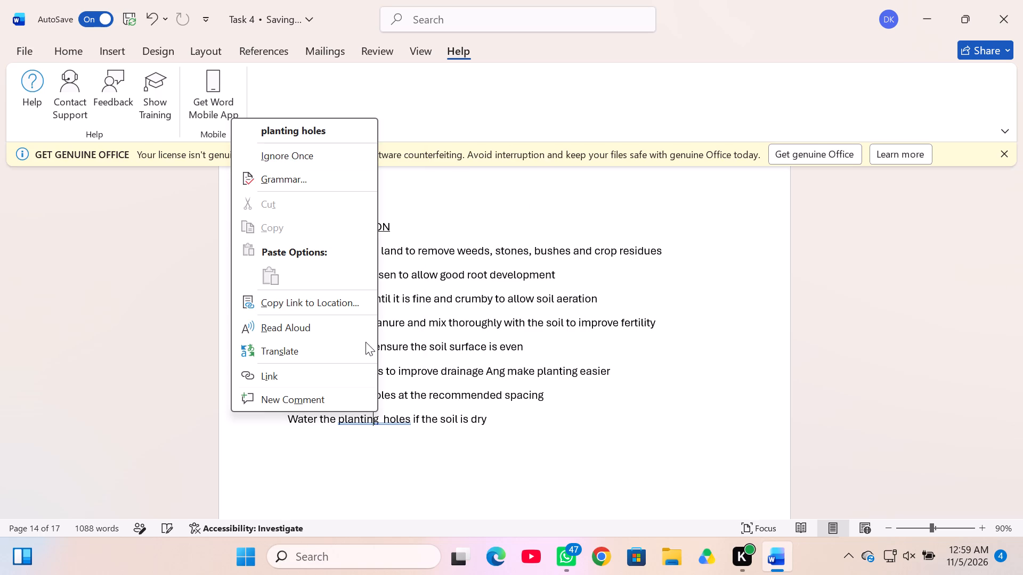
click(304, 122)
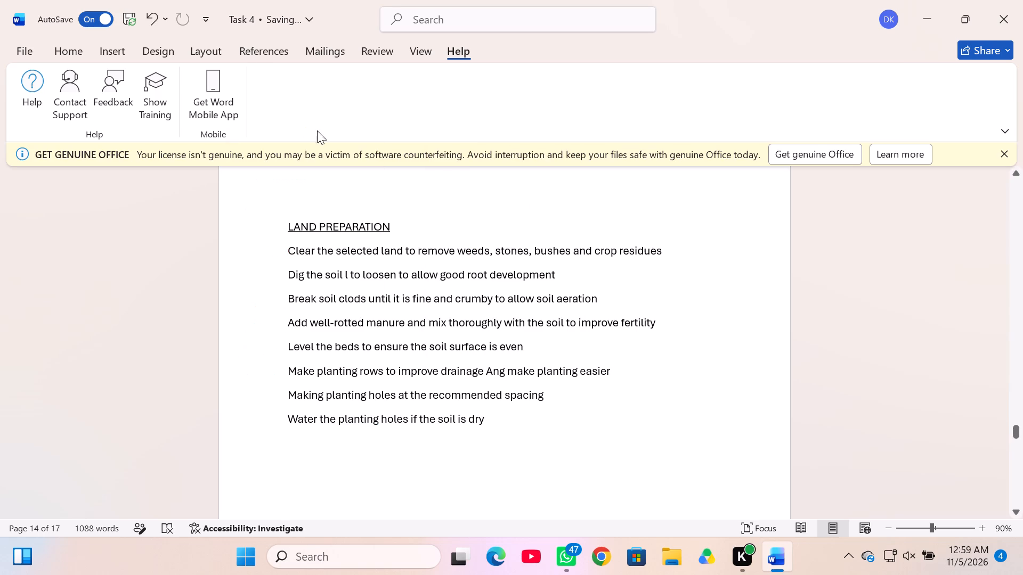
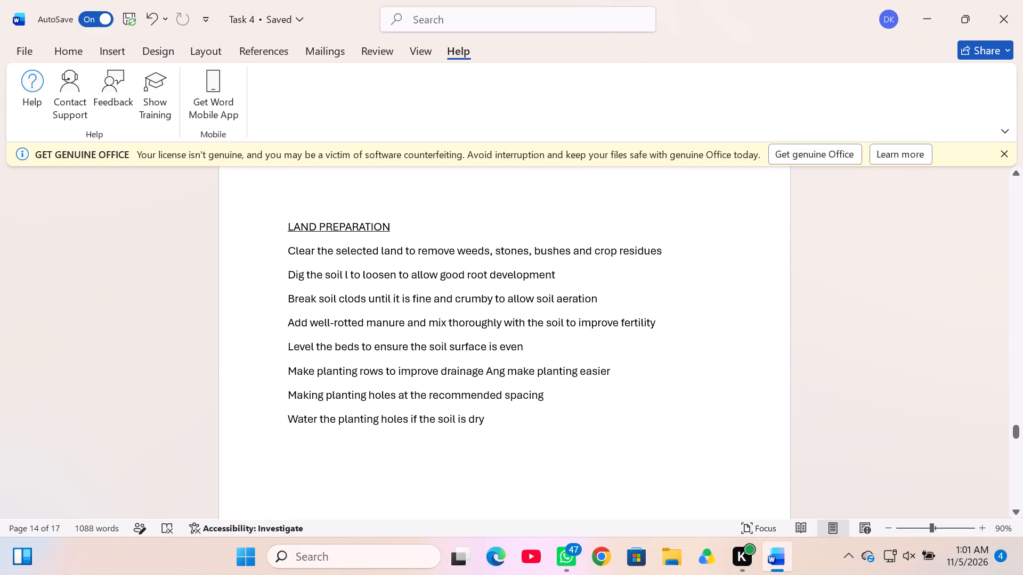
Recheck the Site Selection section for remaining spelling, spacing and grammar errors.
scroll(437, 384, up, 7)
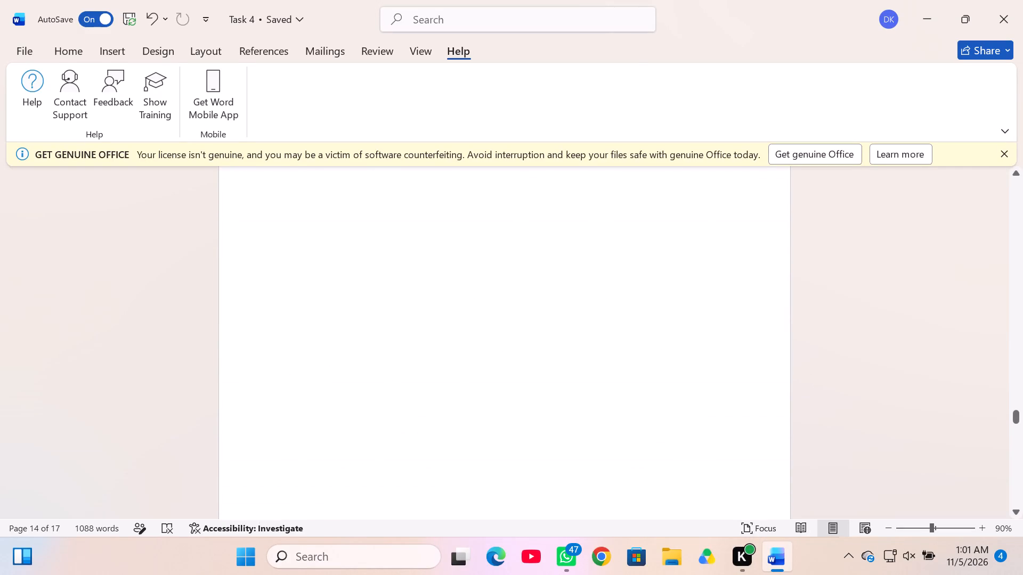
scroll(437, 384, up, 4)
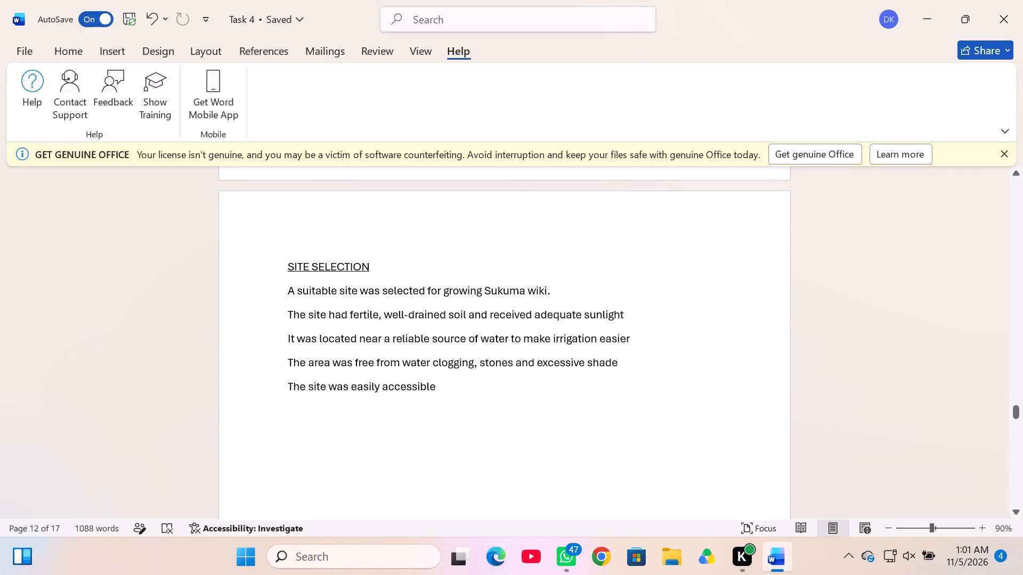
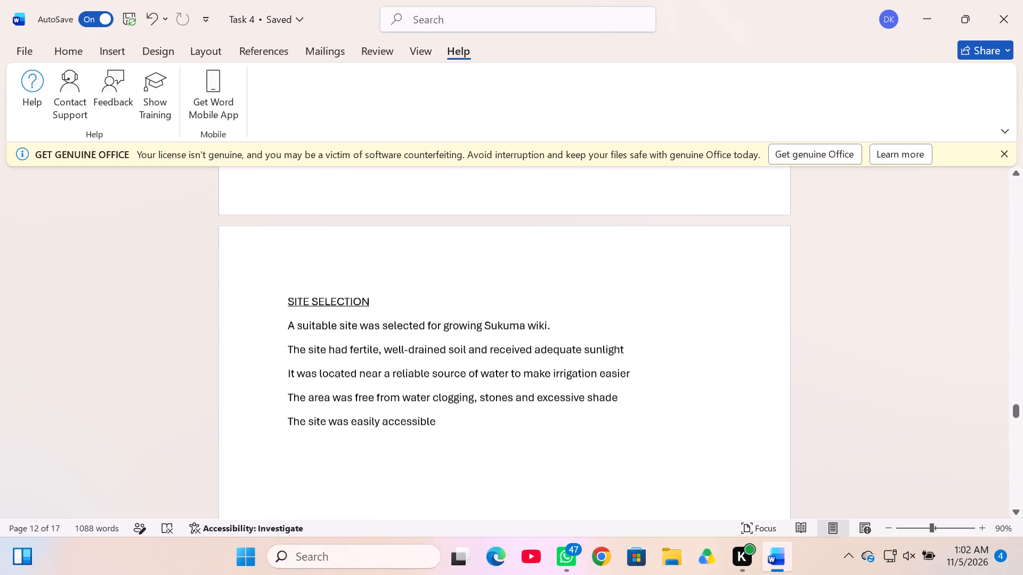
Correct the punctuation spacing in the Methodology land preparation paragraph to read "manure." and "cleared. The".
scroll(492, 363, up, 1)
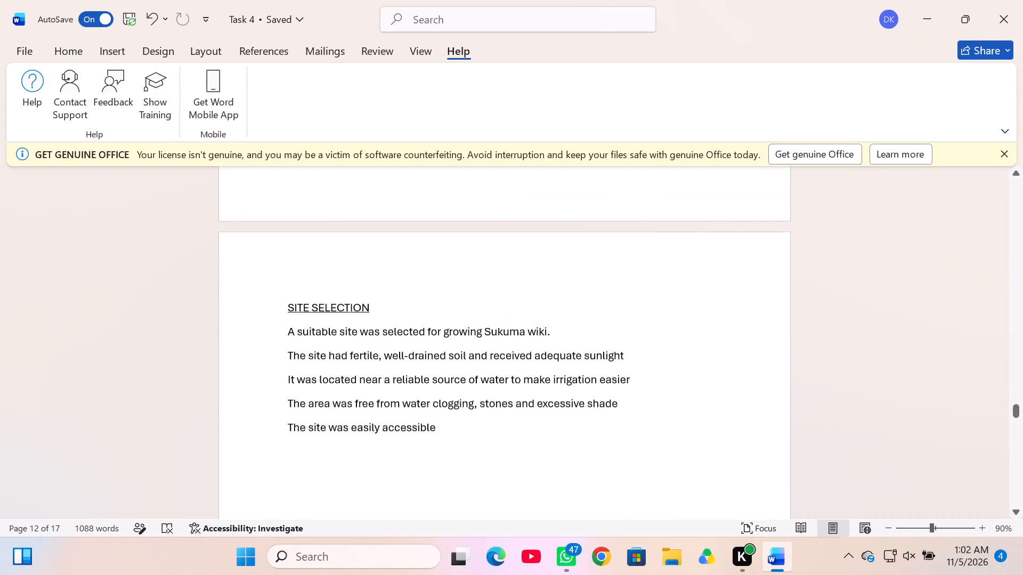
scroll(492, 363, up, 6)
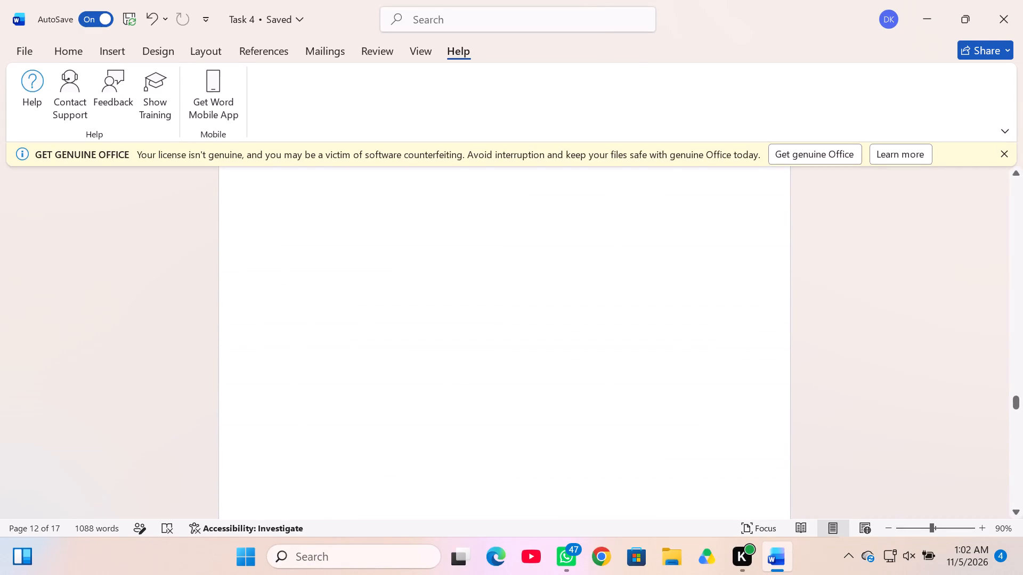
scroll(492, 363, up, 5)
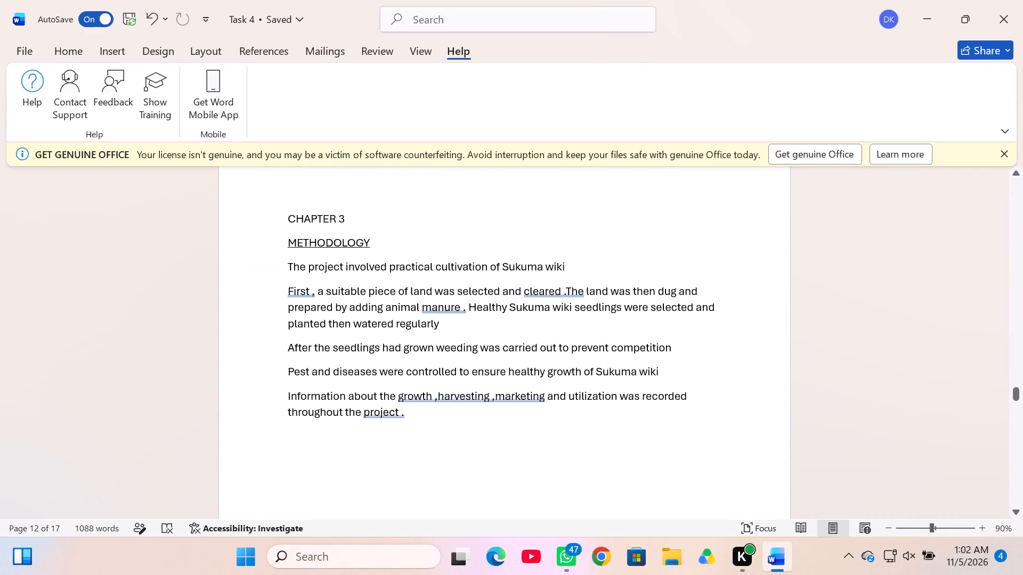
right_click(442, 311)
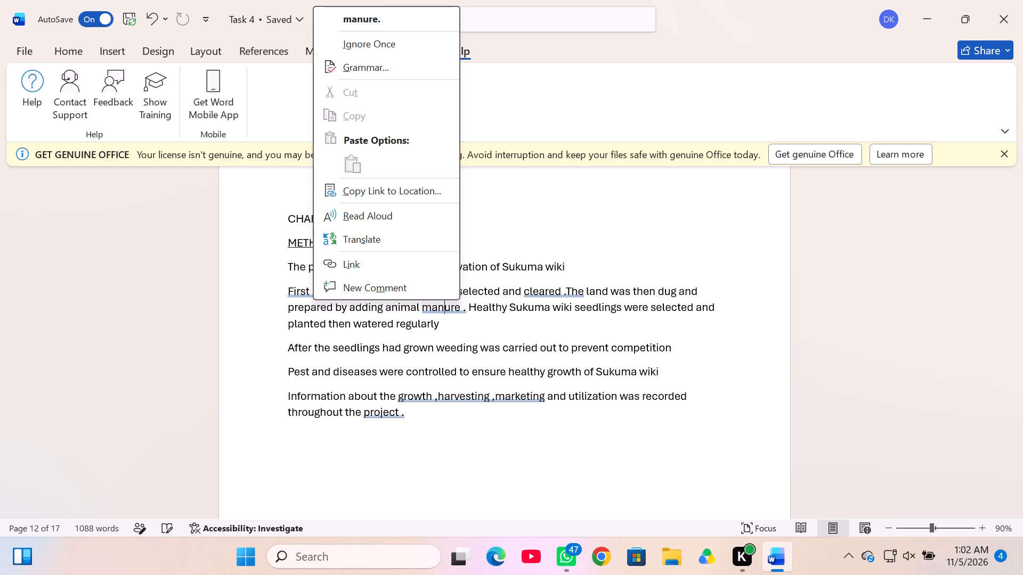
click(359, 14)
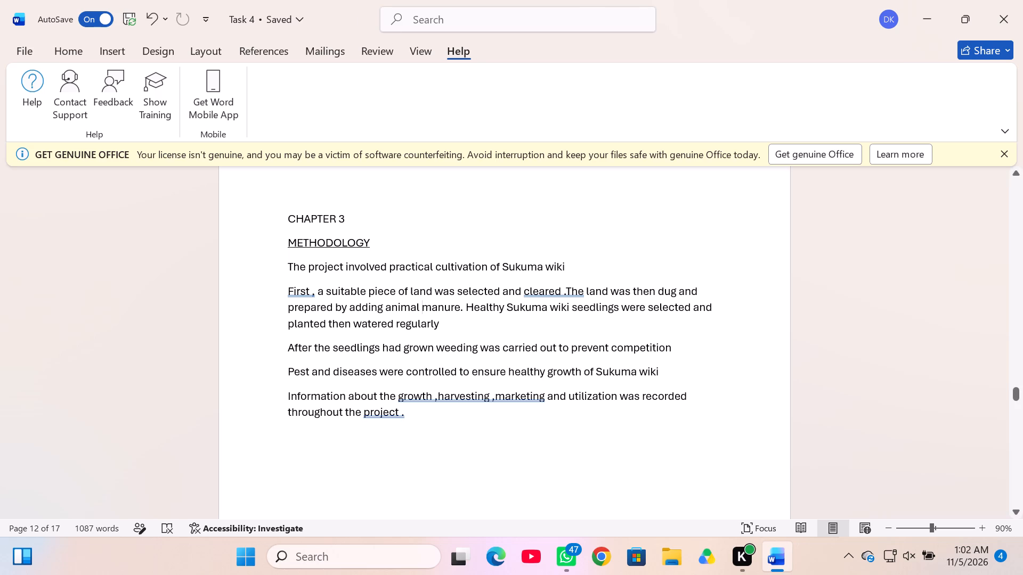
right_click(545, 292)
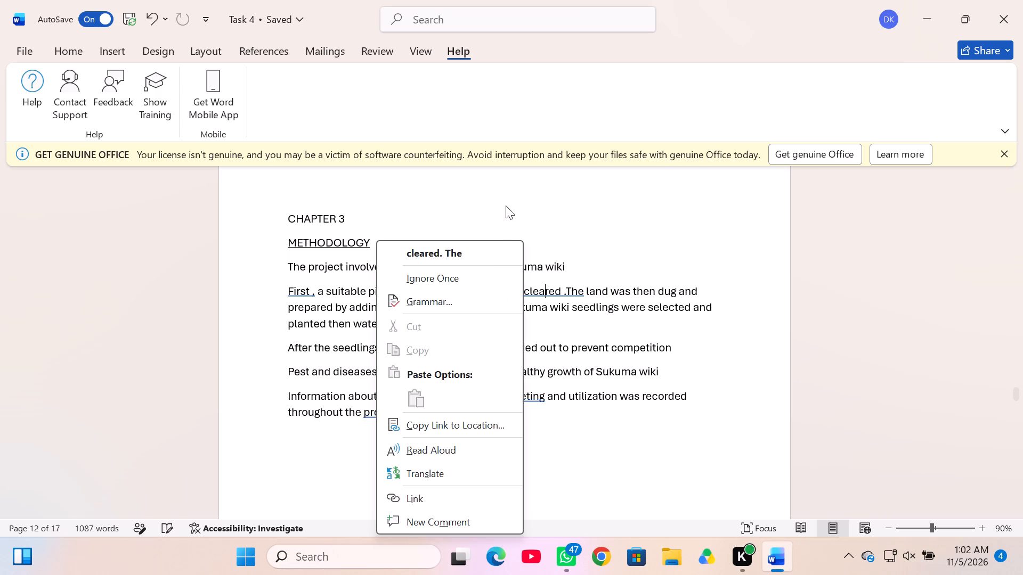
click(441, 247)
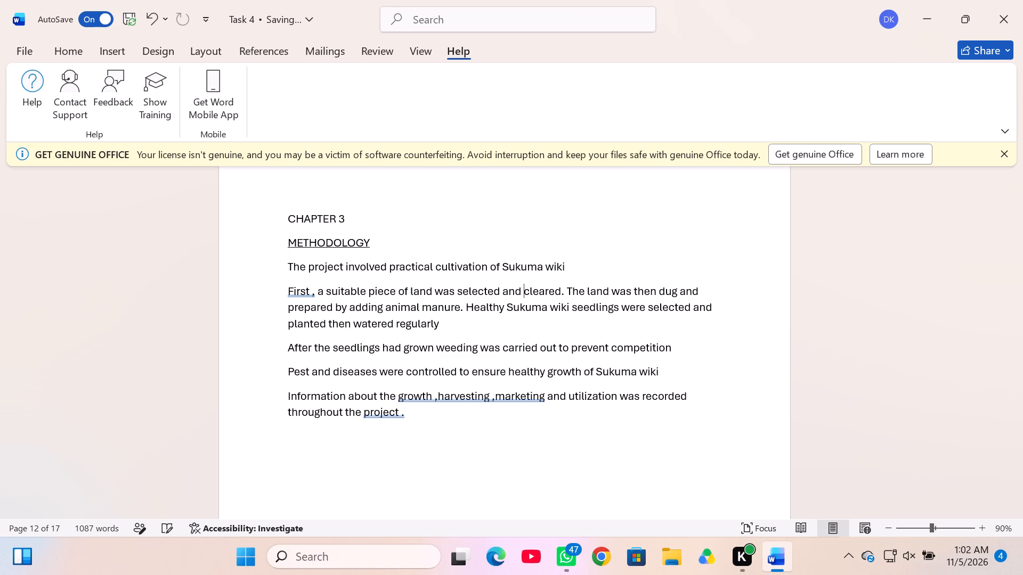
Correct the punctuation spacing in the last Methodology paragraph to read "growth, harvesting, marketing" and "project.".
right_click(503, 400)
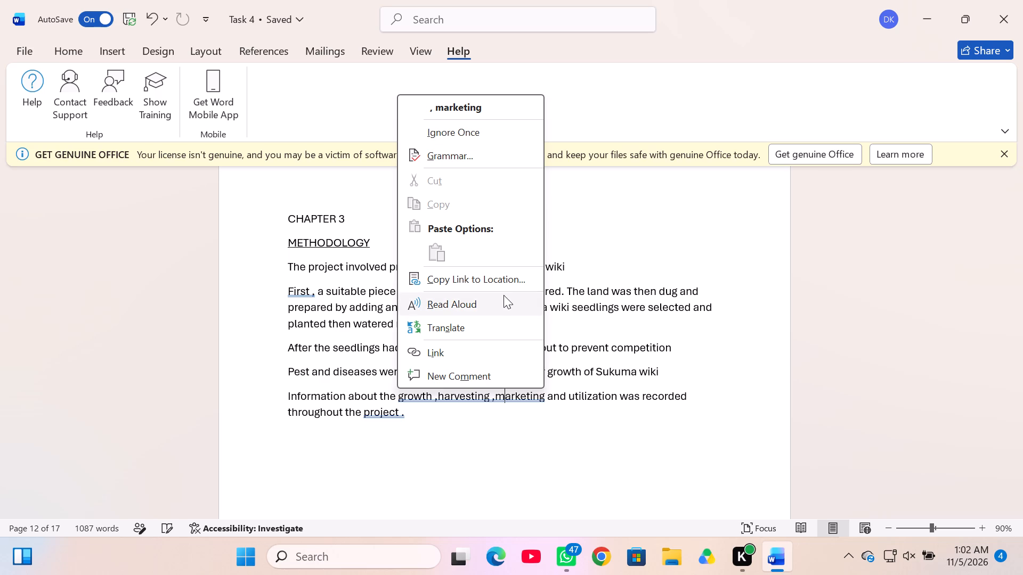
click(443, 117)
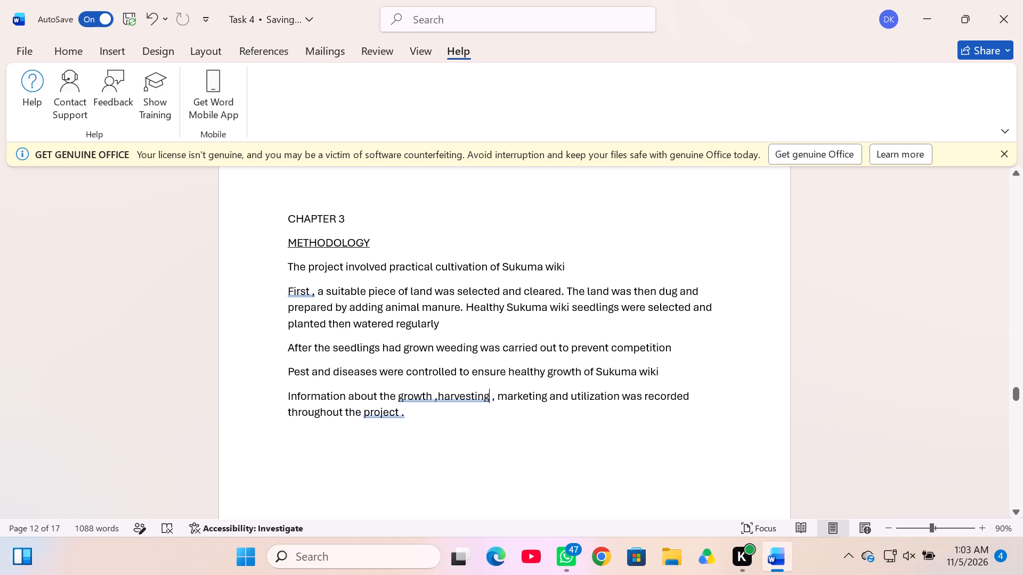
right_click(455, 400)
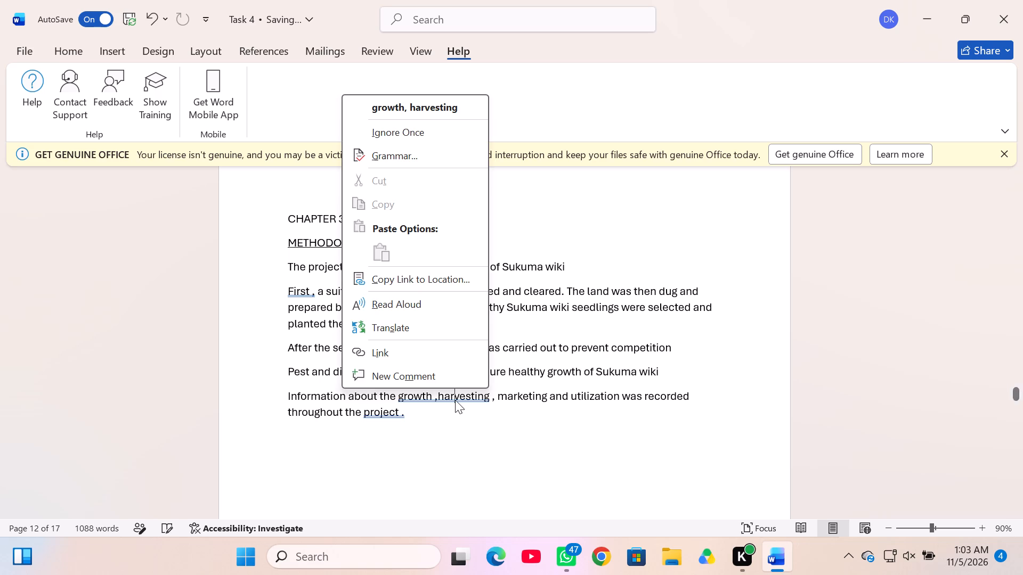
click(418, 112)
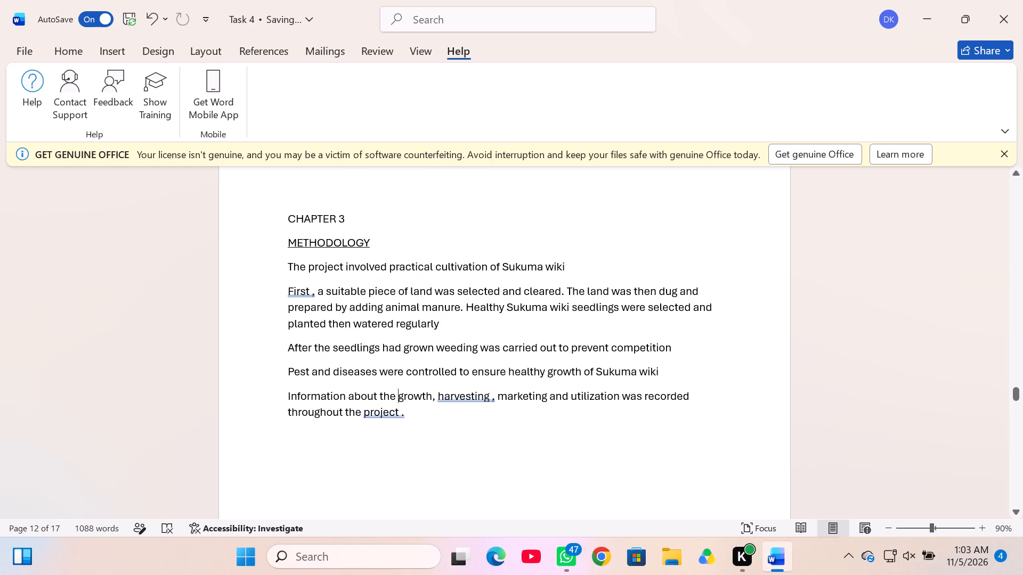
right_click(463, 395)
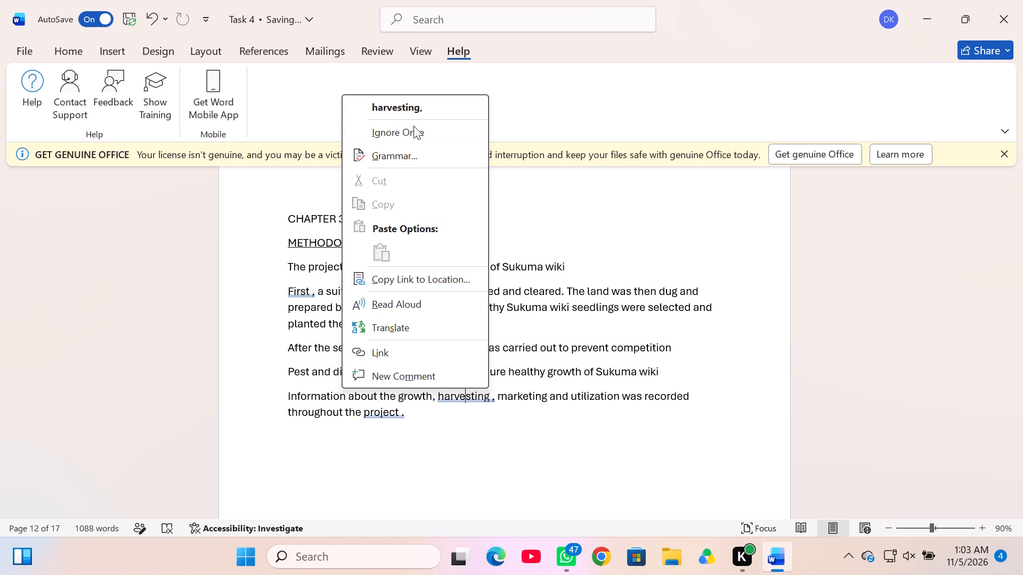
click(413, 112)
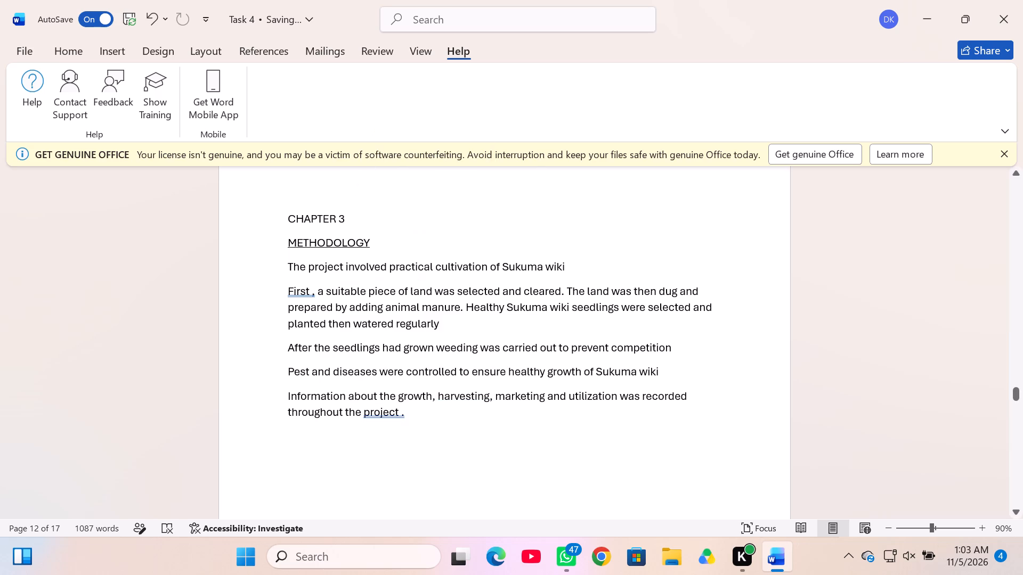
right_click(378, 412)
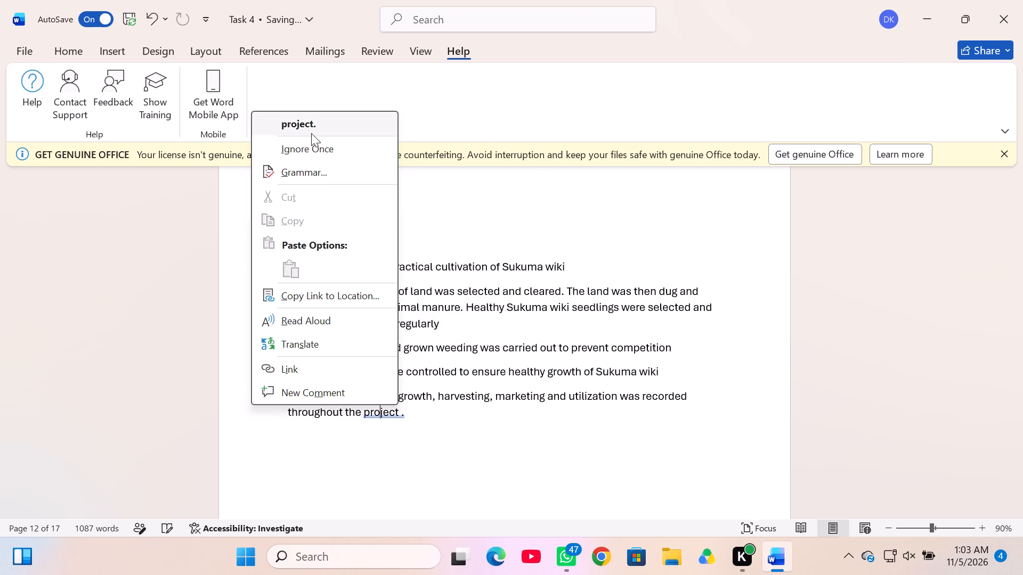
click(311, 129)
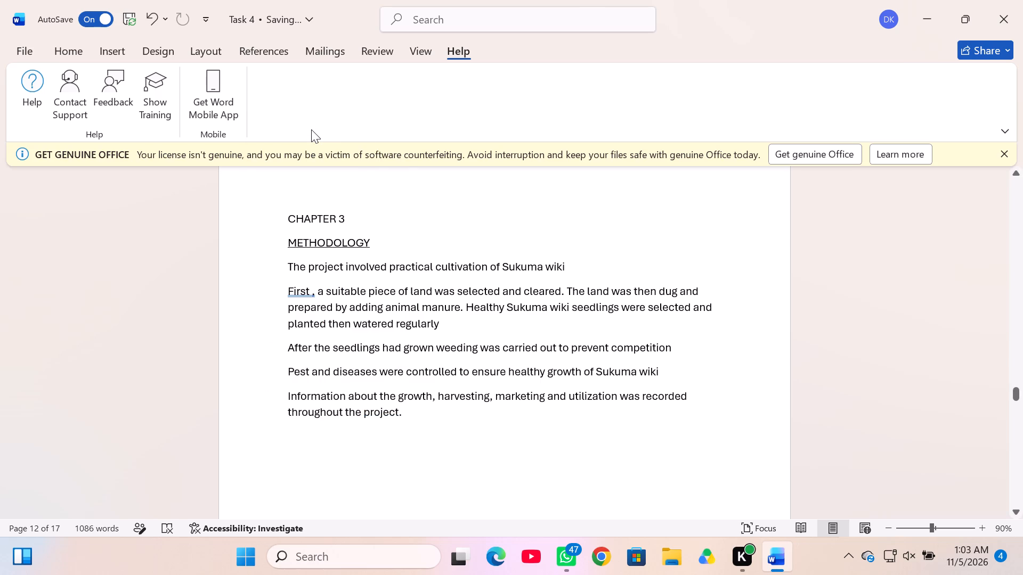
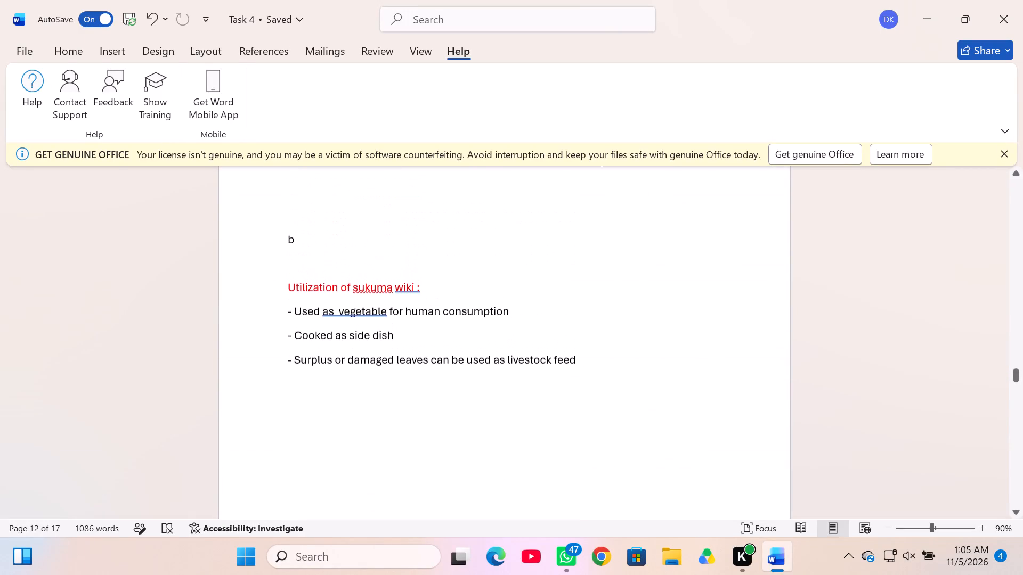
Correct the spacing in the first utilization point so it reads "as vegetable".
click(440, 359)
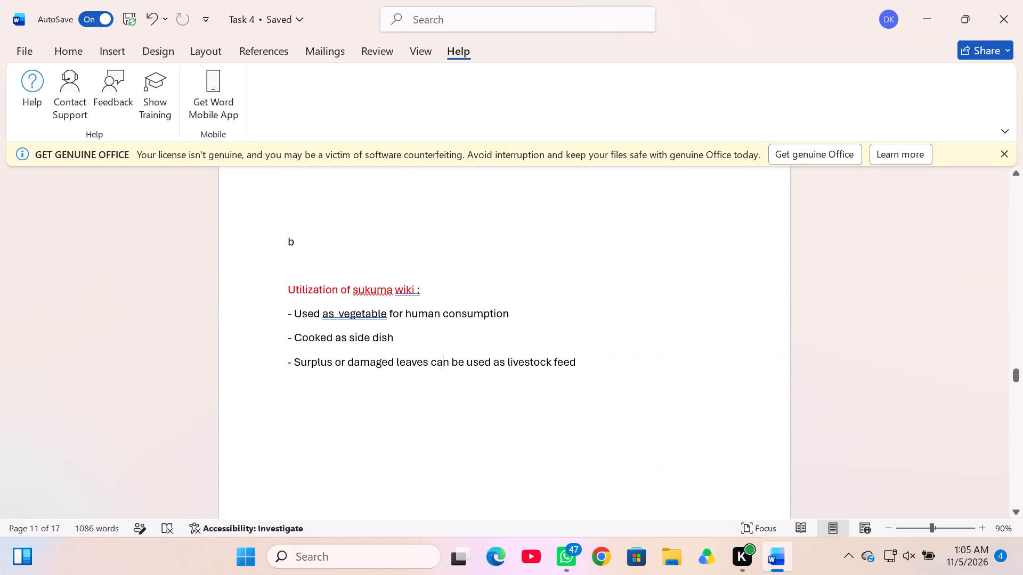
right_click(357, 317)
double_click(357, 317)
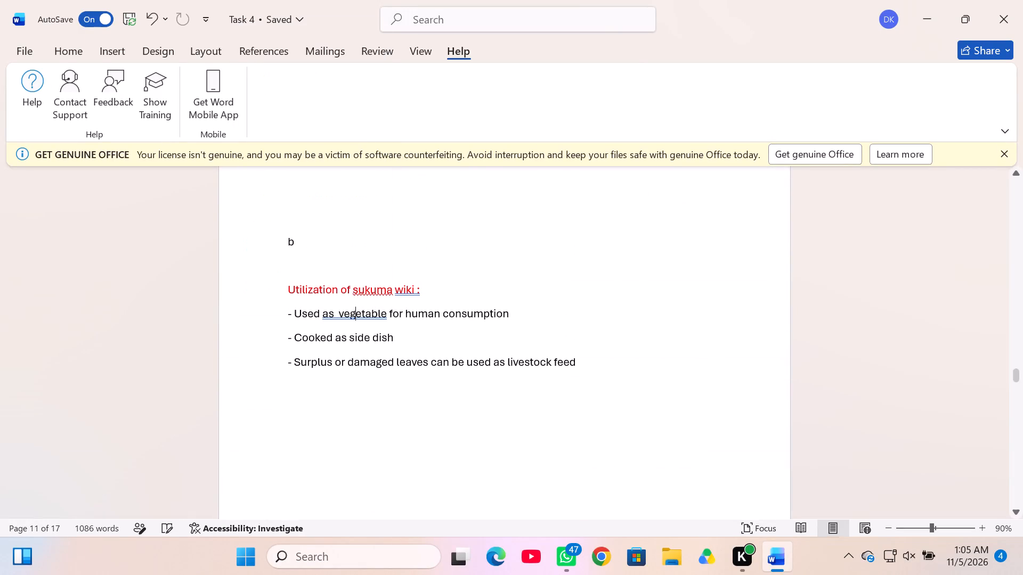
right_click(357, 317)
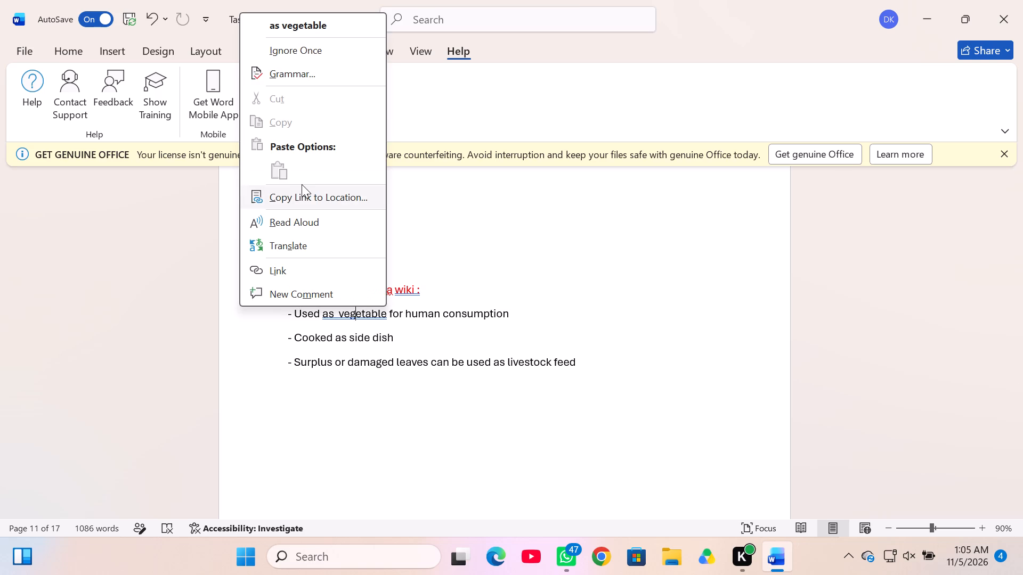
click(299, 20)
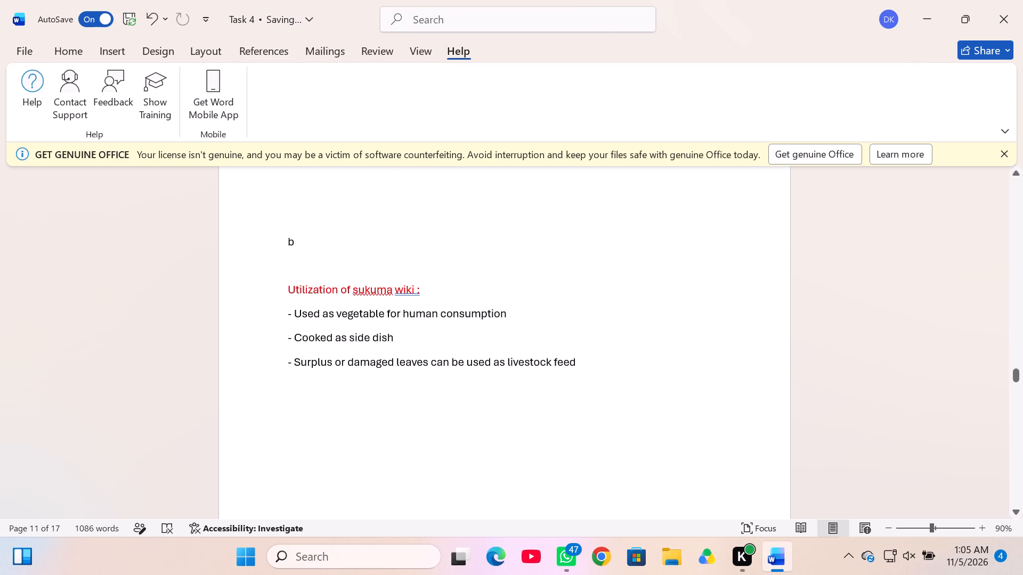
Correct the utilization heading by removing the space before the colon in "wiki:" and capitalizing "Sukuma".
right_click(402, 295)
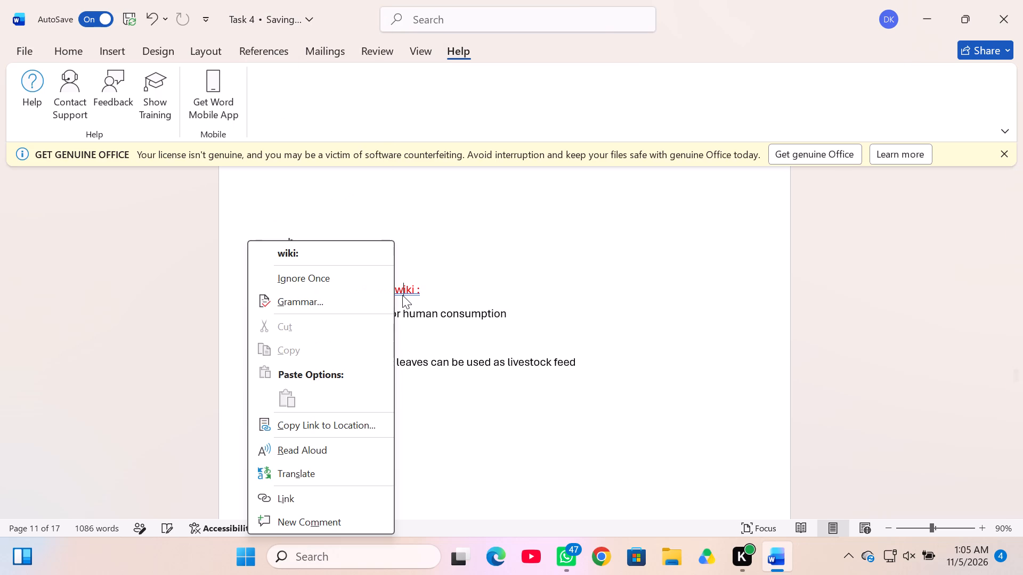
click(293, 249)
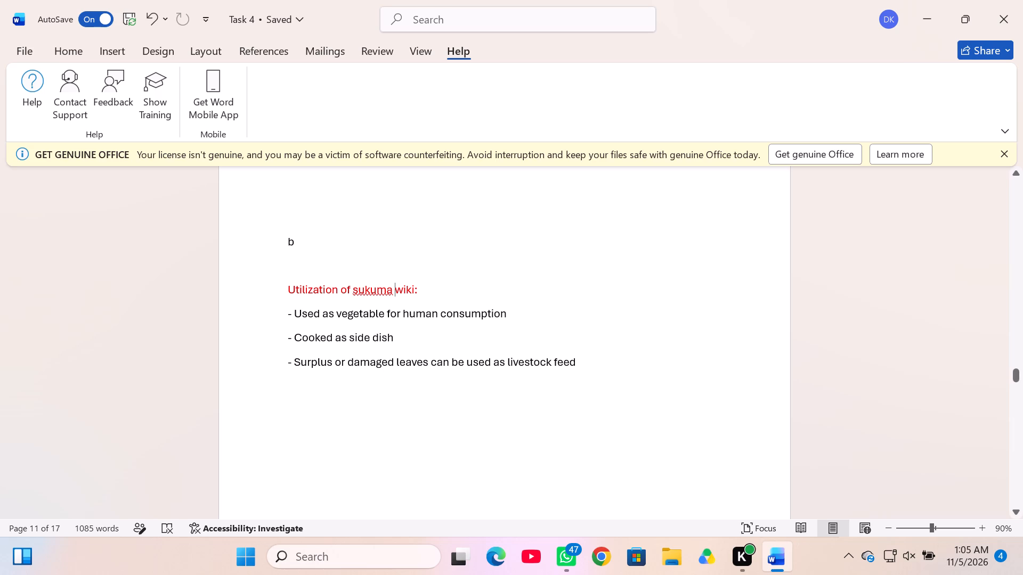
right_click(366, 293)
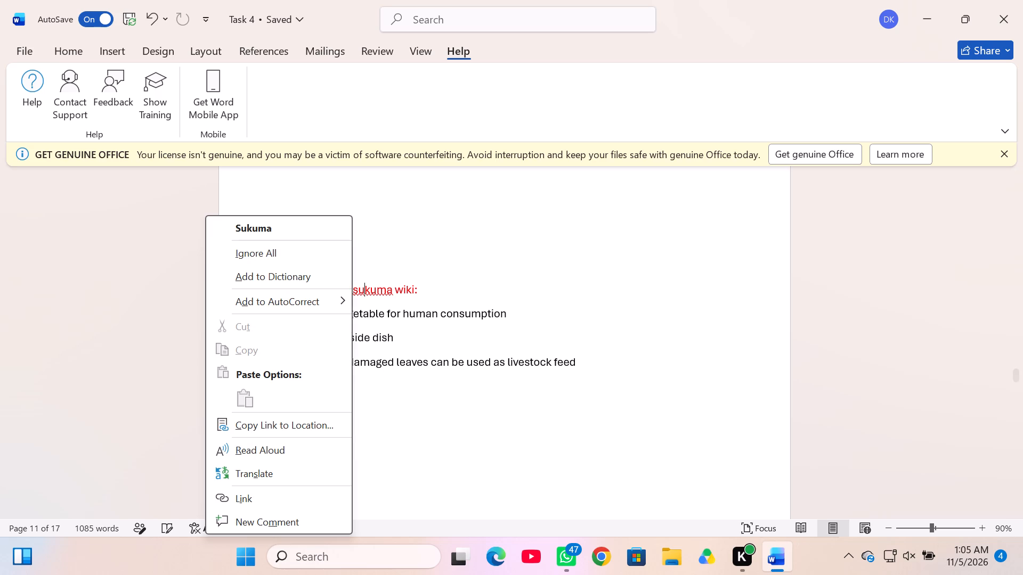
click(258, 227)
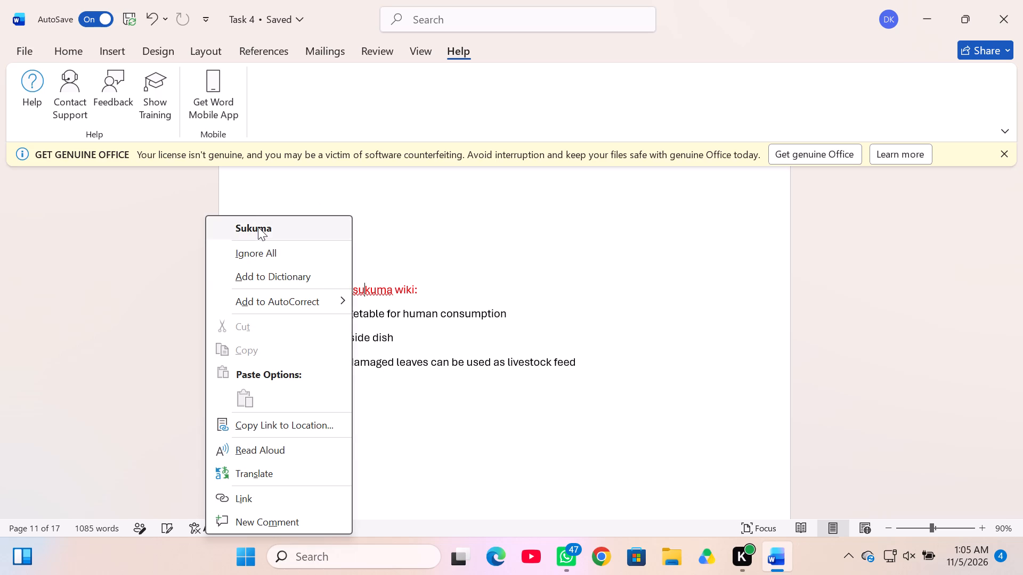
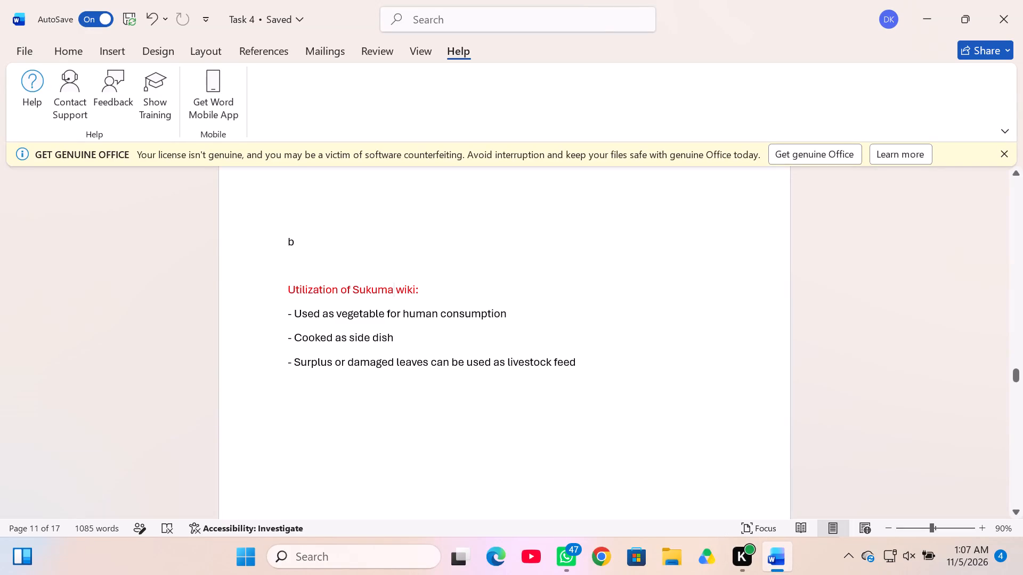
Go back to the Marketing and Utilization page and check the marketing points for remaining spacing, grammar and capitalization errors.
scroll(346, 303, up, 9)
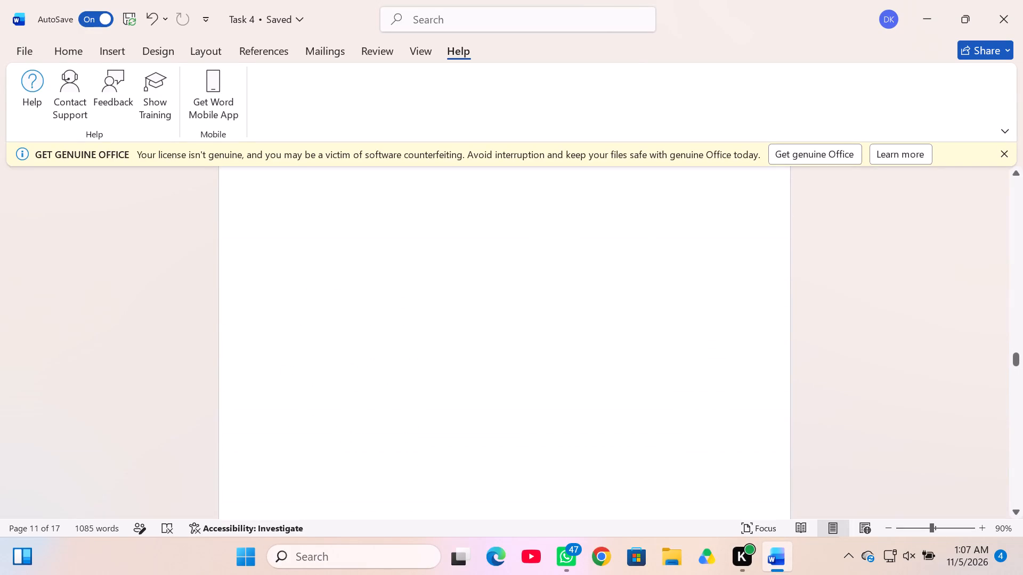
scroll(346, 303, up, 15)
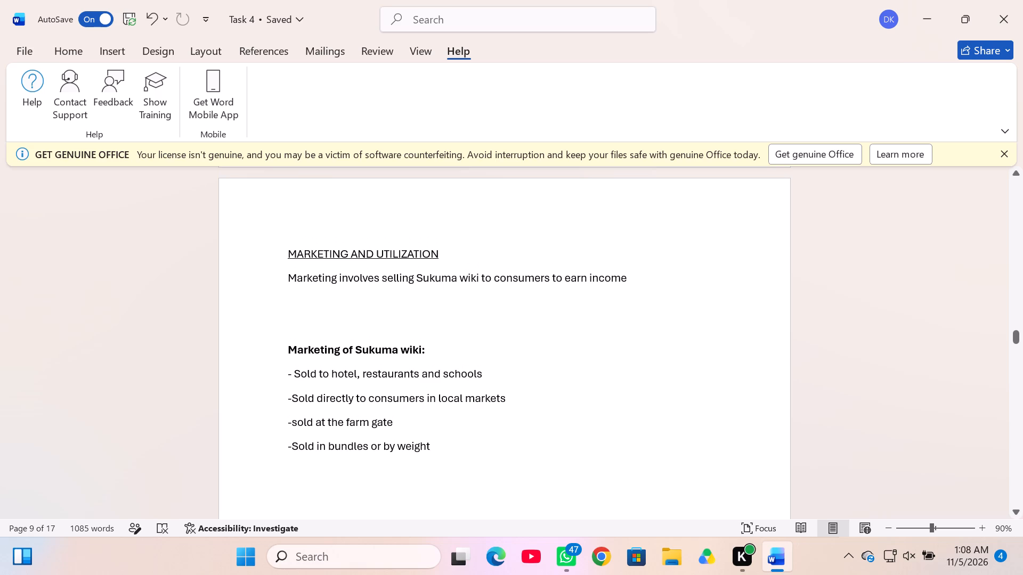
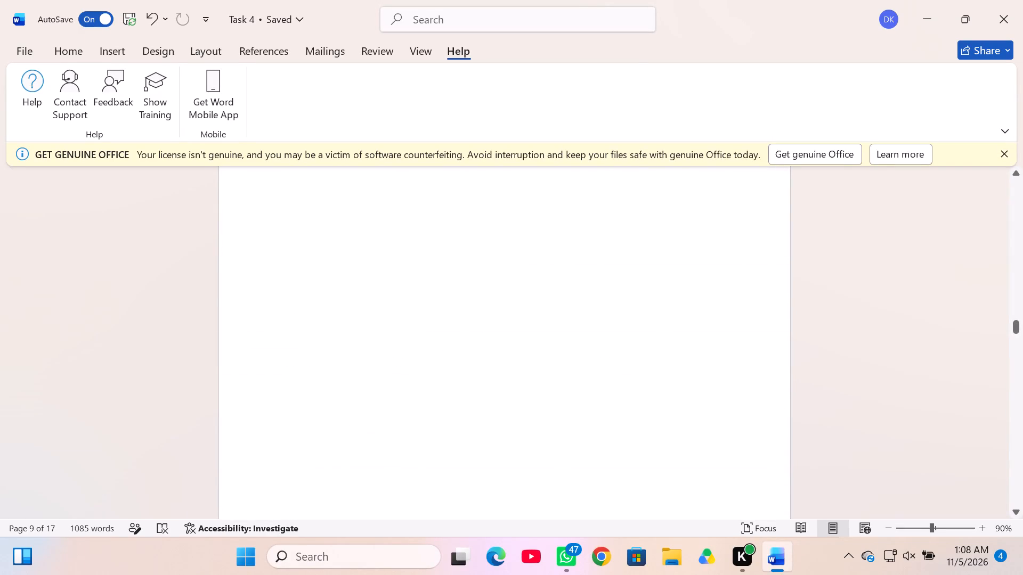
Go back to the Planting Practises page and check the numbered planting points for remaining spelling, spacing and punctuation errors.
scroll(346, 303, up, 7)
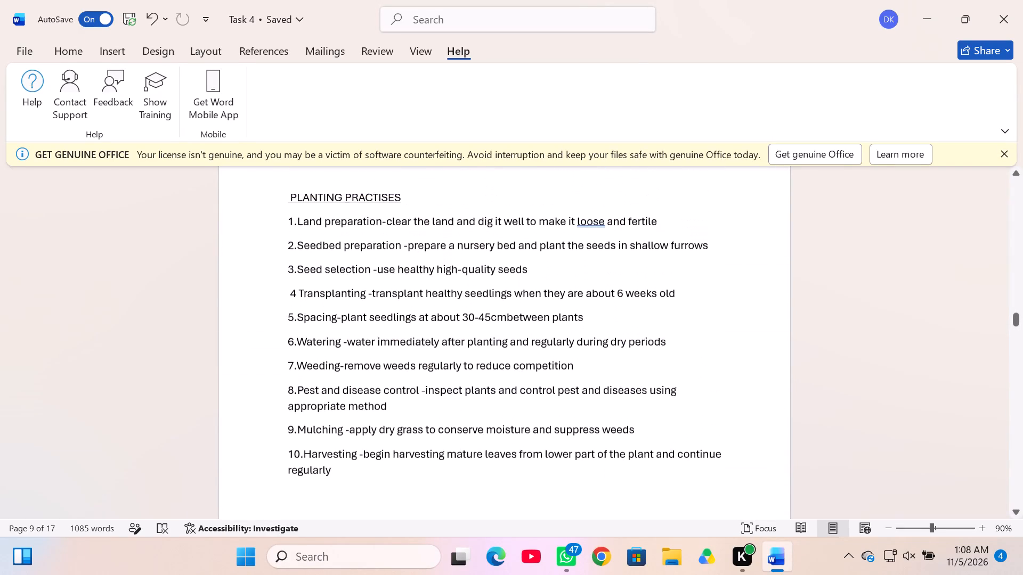
scroll(346, 303, up, 1)
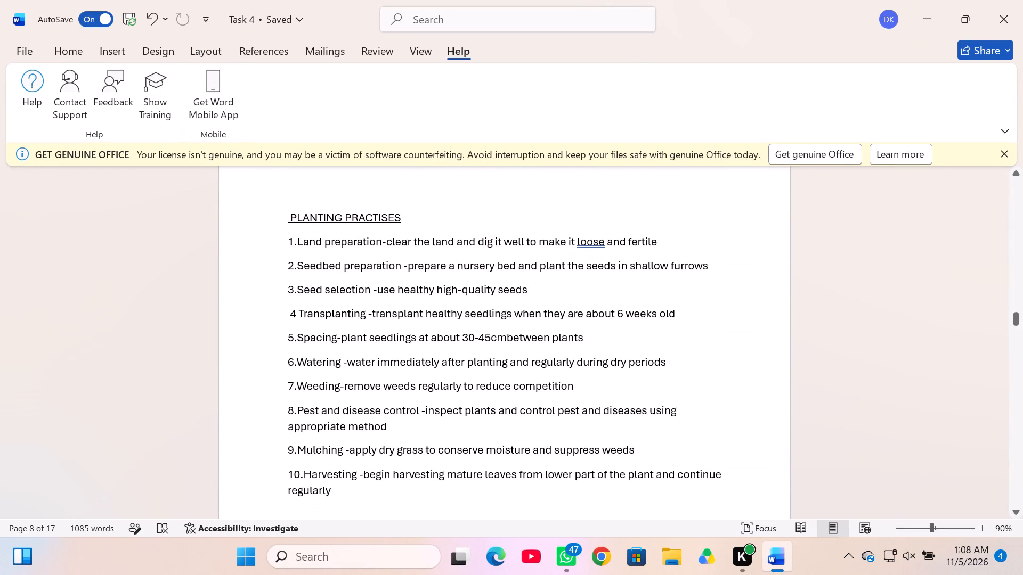
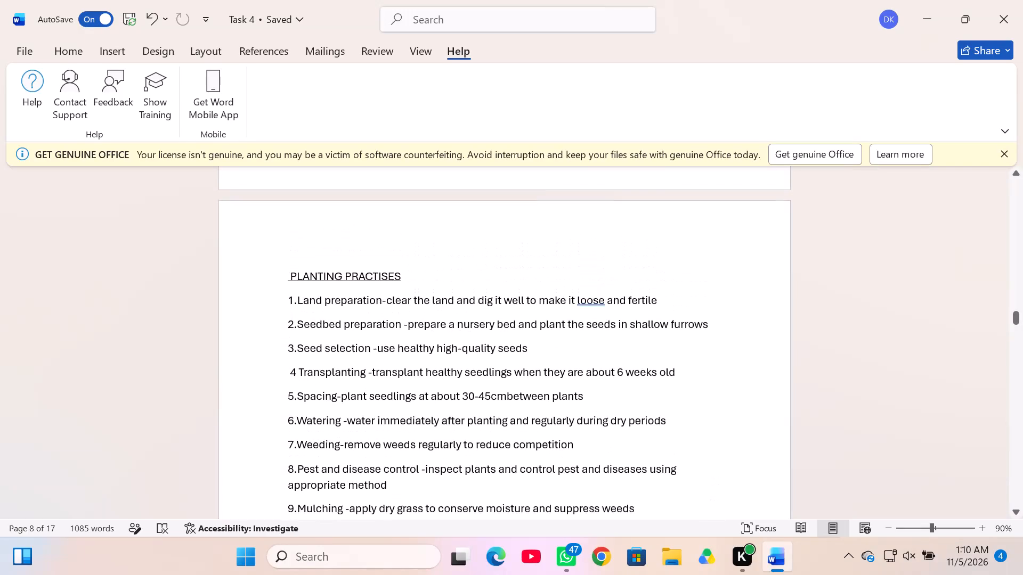
Go back to the Varieties of Sukuma Wiki page and check its heading and category list for remaining spelling and spacing errors.
scroll(346, 303, up, 9)
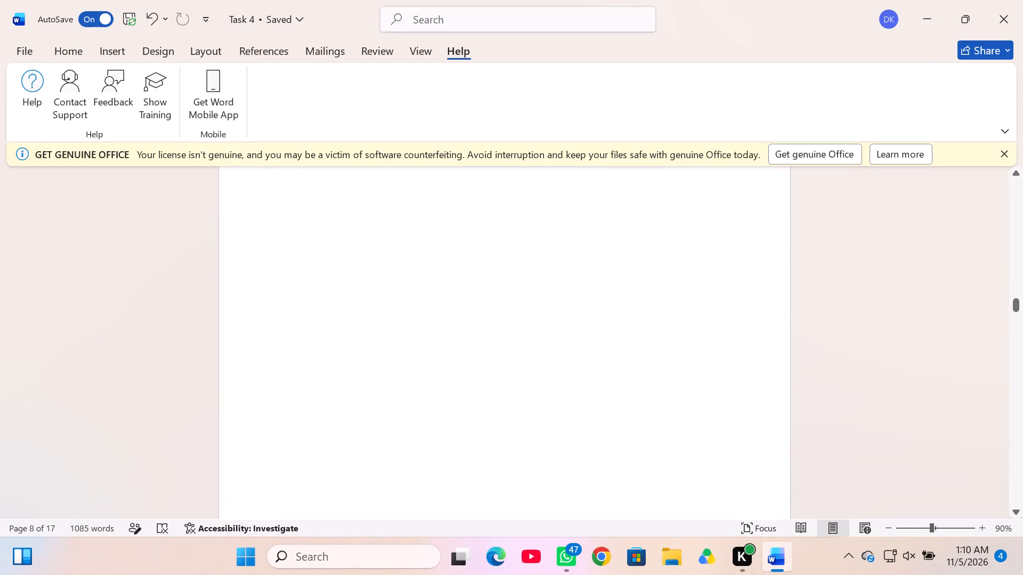
scroll(346, 303, up, 5)
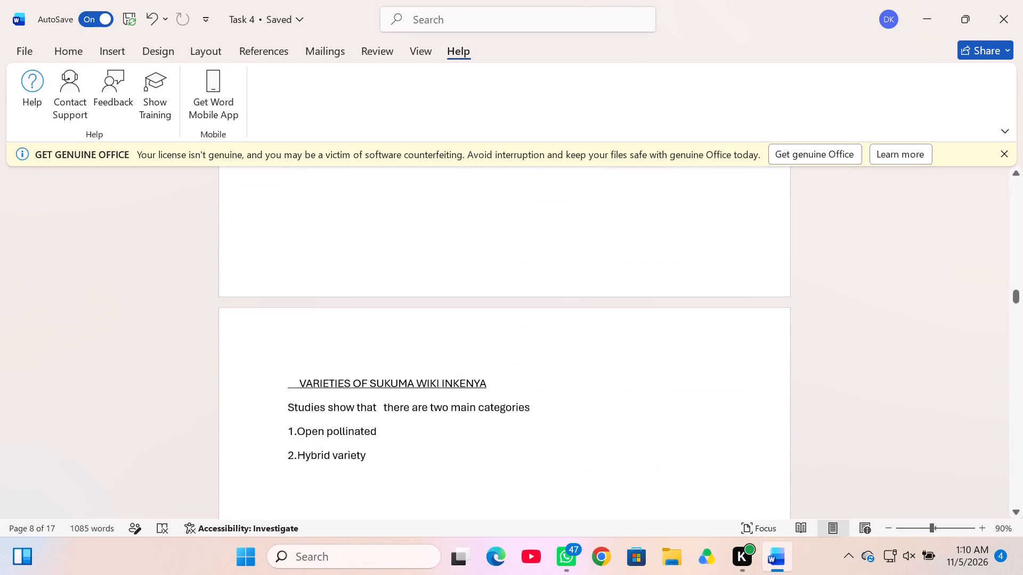
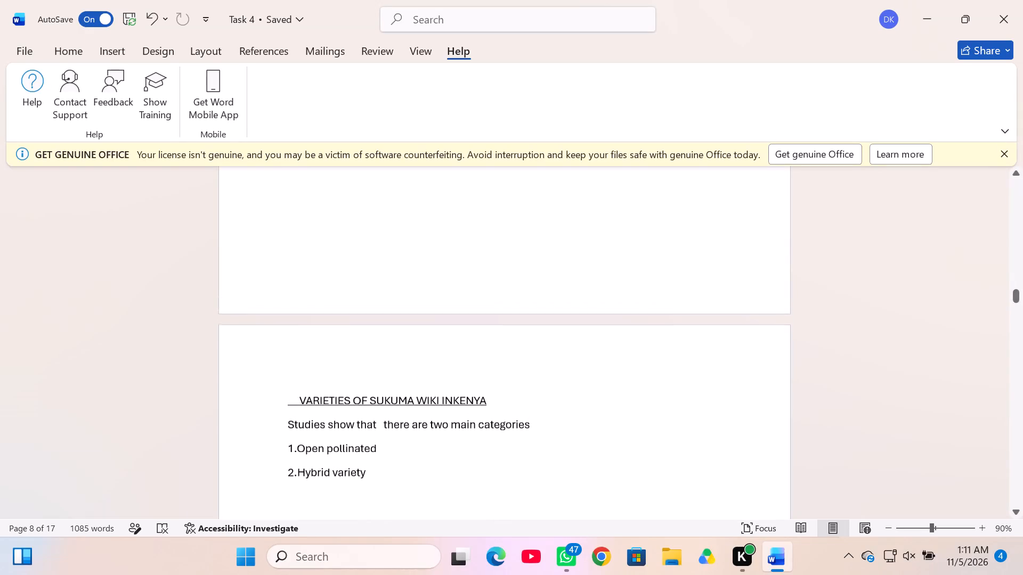
Go back to the Ecological Requirements page and check its heading and growing conditions for remaining spelling, spacing and capitalization errors.
scroll(346, 303, up, 6)
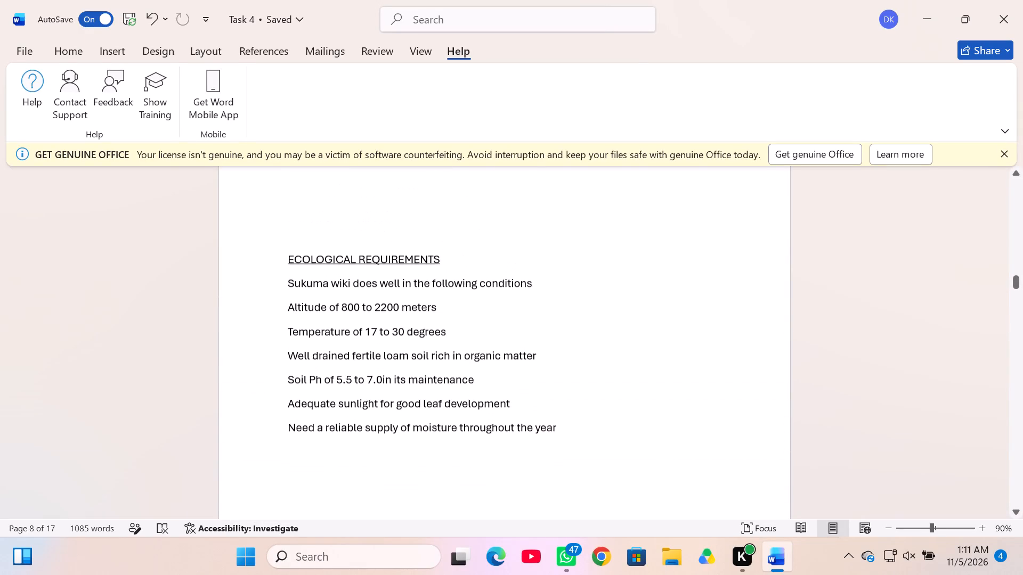
scroll(346, 303, up, 1)
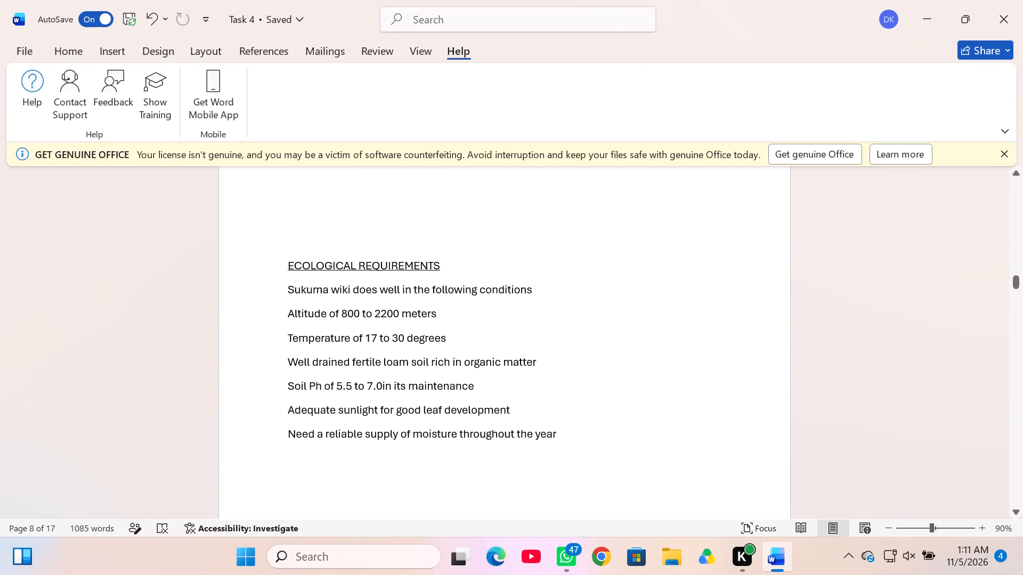
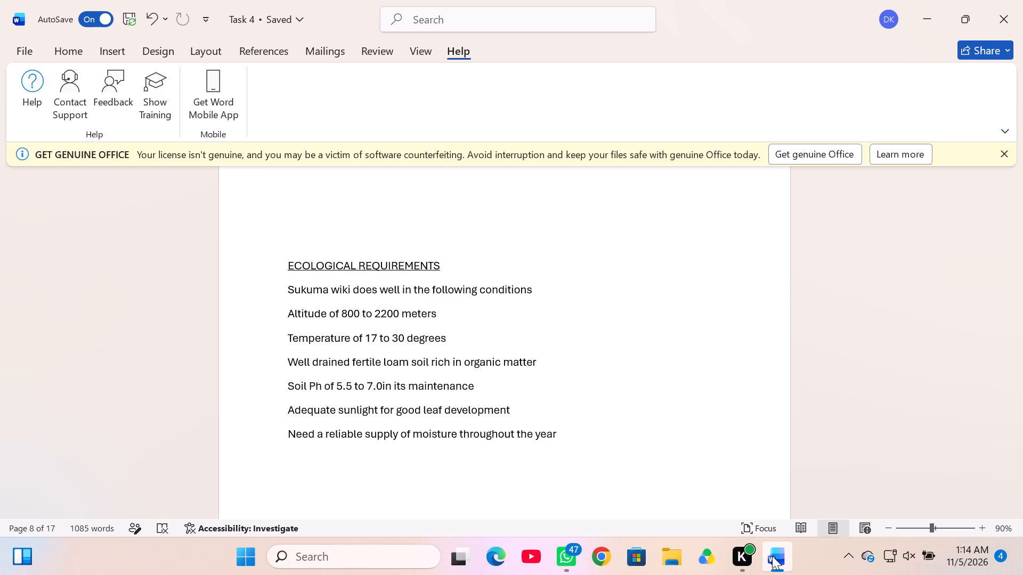
Add a colon at the end of the sentence "Sukuma wiki does well in the following conditions" under Ecological Requirements.
scroll(772, 556, down, 1)
scroll(772, 555, left, 1)
click(530, 291)
key(shift+colon)
Highlight the introductory sentence "Sukuma wiki does well in the following conditions" in yellow, leaving out the colon.
right_drag(530, 288, 342, 290)
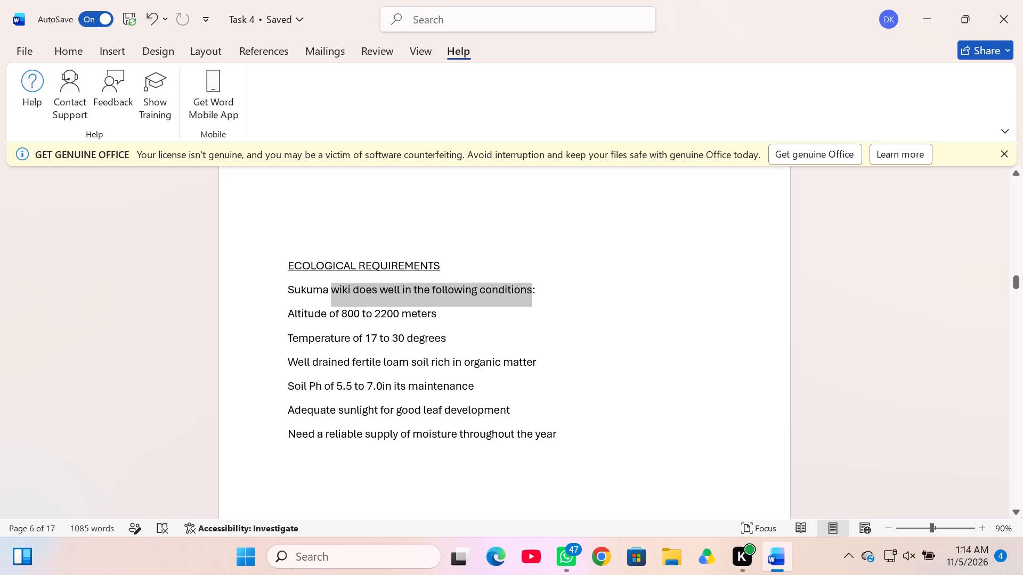
right_drag(342, 290, 281, 295)
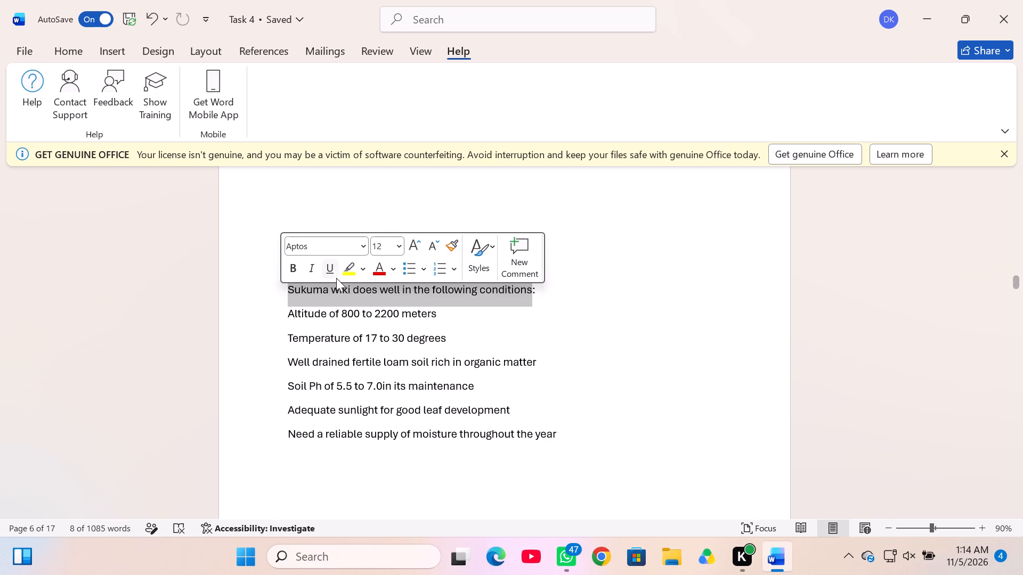
click(342, 272)
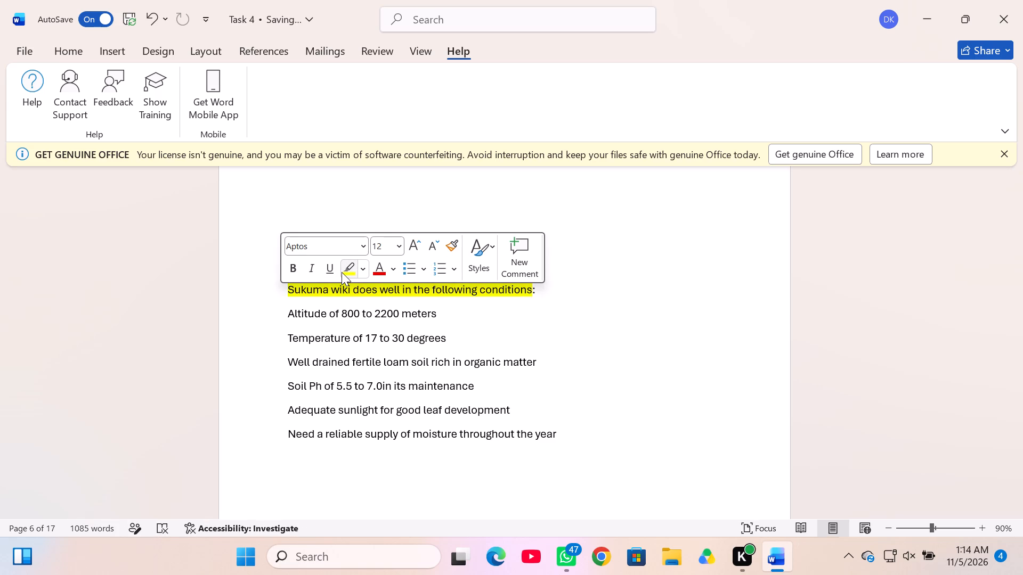
click(579, 320)
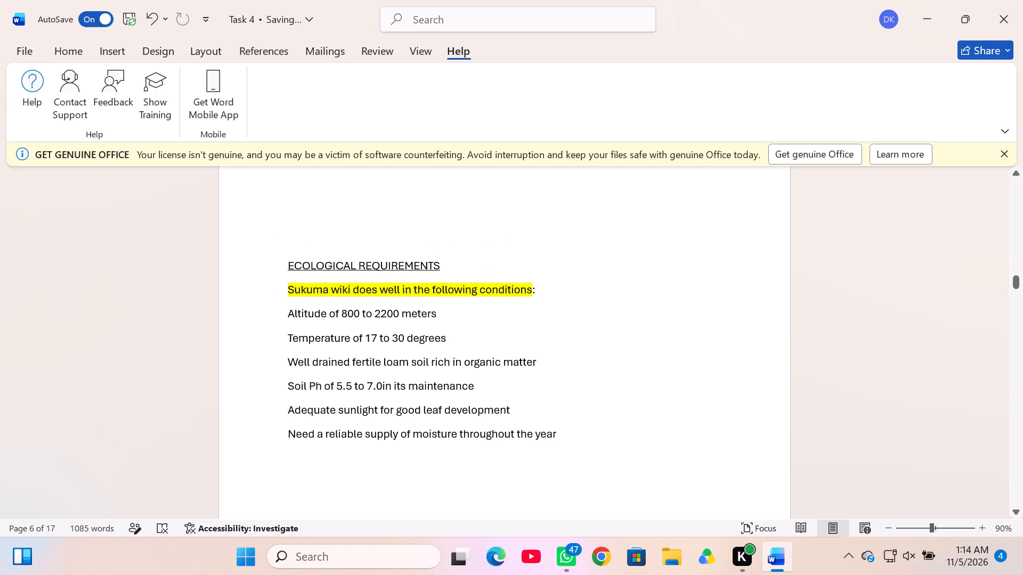
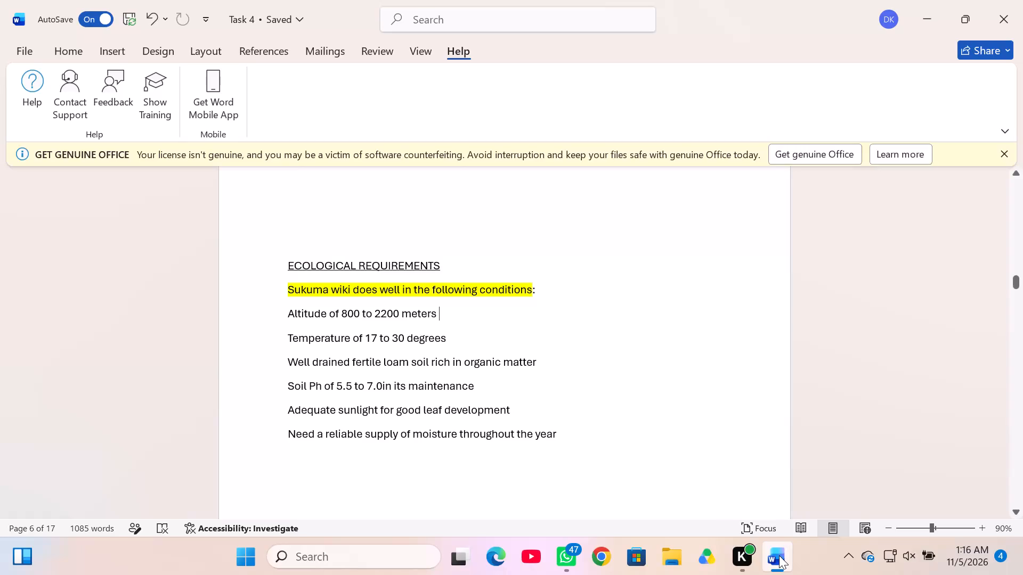
Add a hyphen at the start of each of the six condition lines under Ecological Requirements, from Altitude to reliable moisture supply.
scroll(779, 555, left, 1)
click(287, 318)
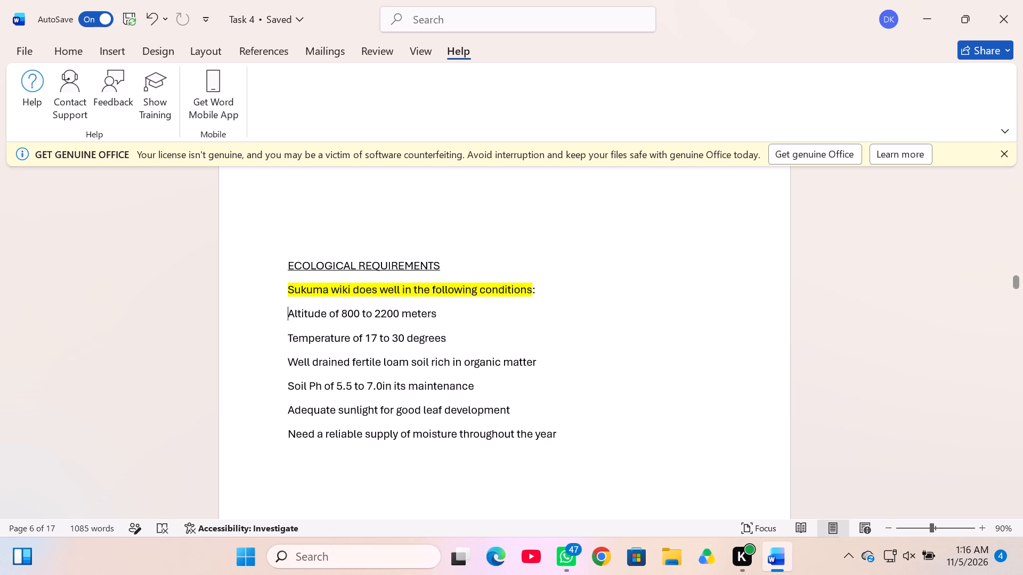
key(minus)
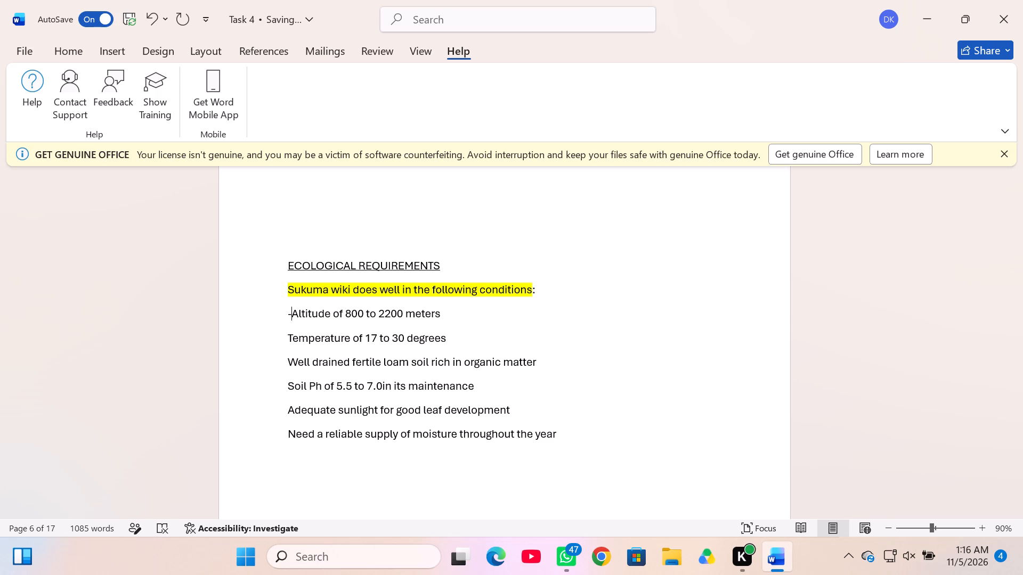
key(BackSpace)
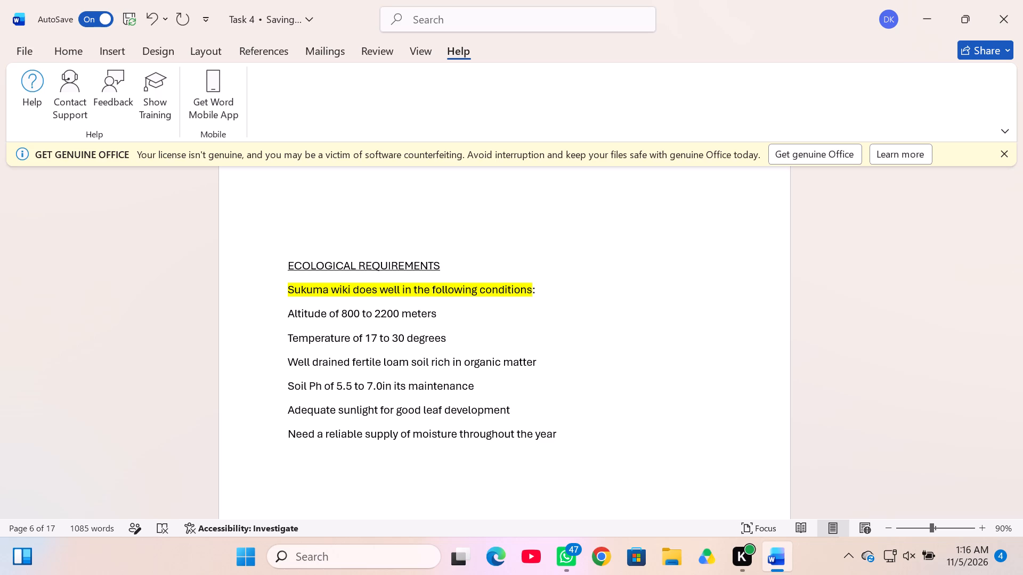
key(shift+underscore)
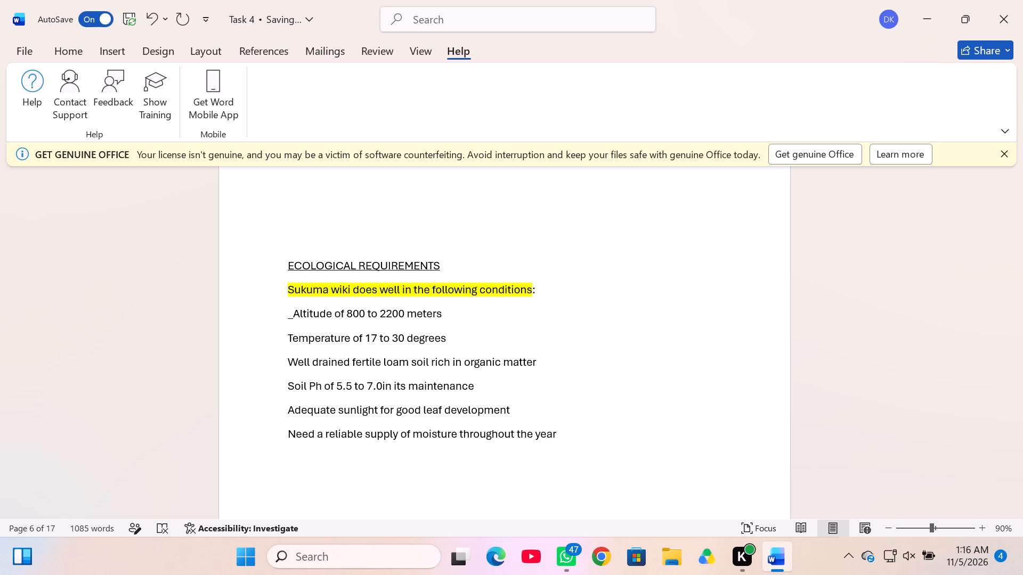
key(BackSpace)
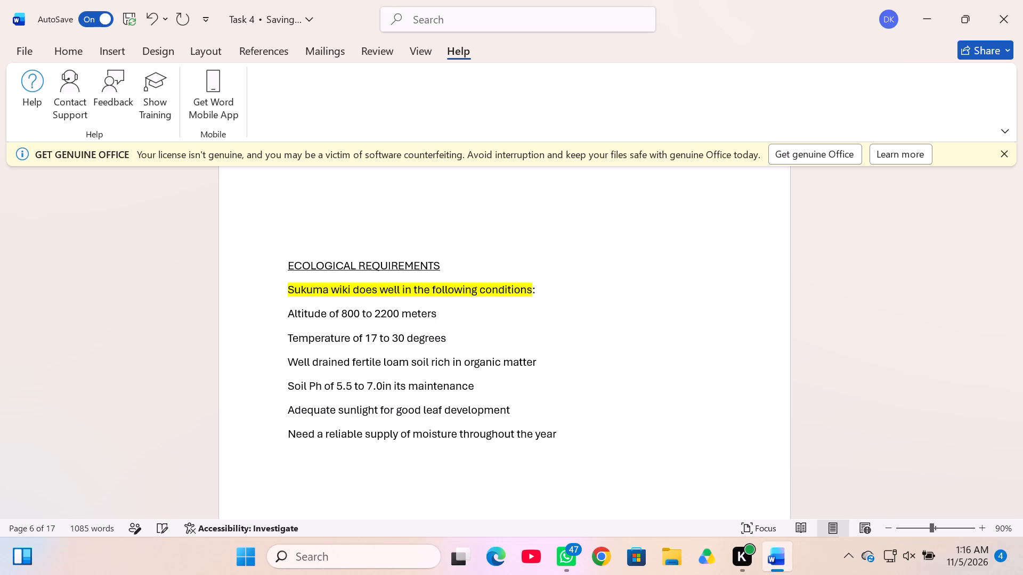
key(minus)
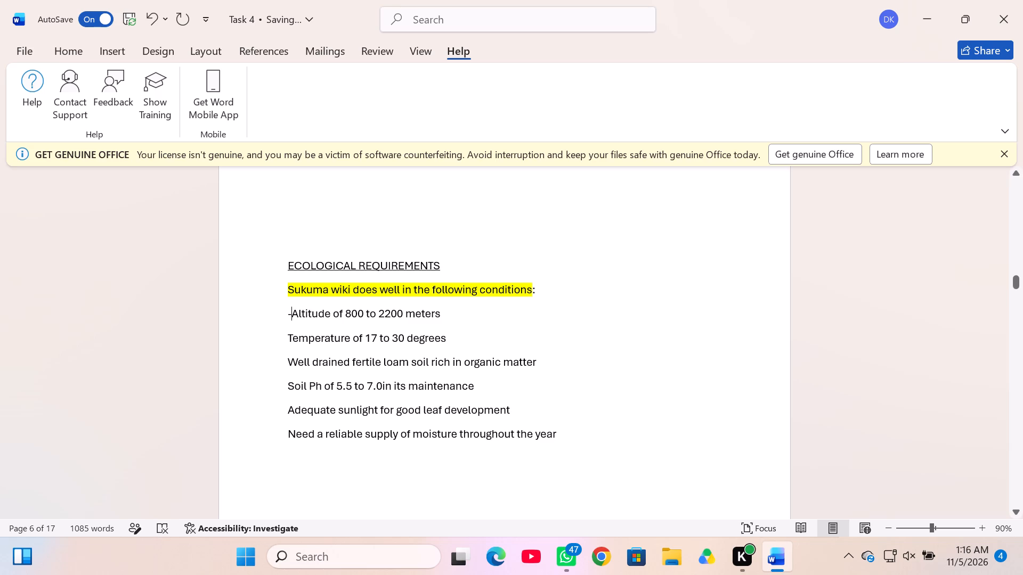
click(286, 336)
key(minus)
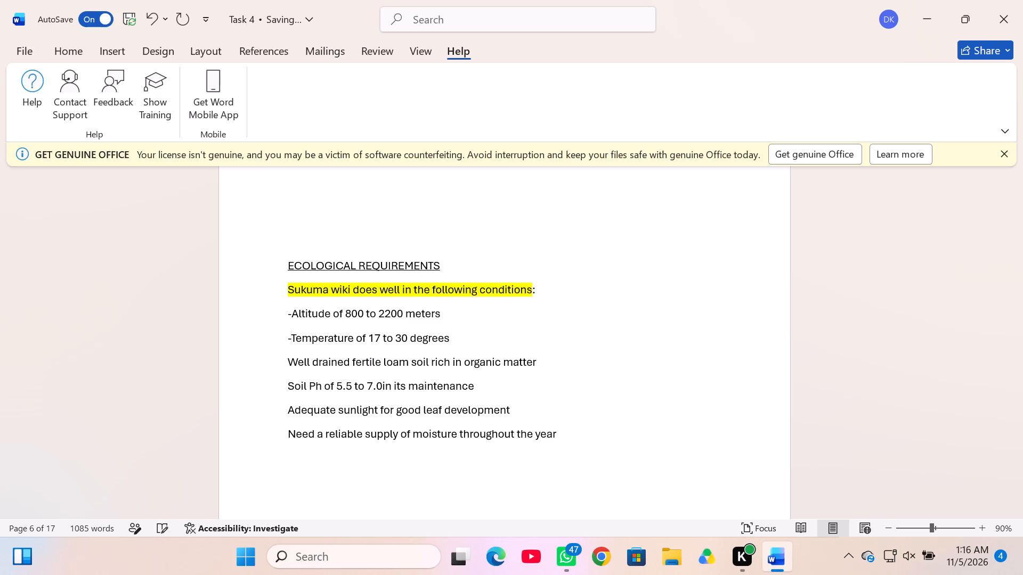
click(285, 366)
key(minus)
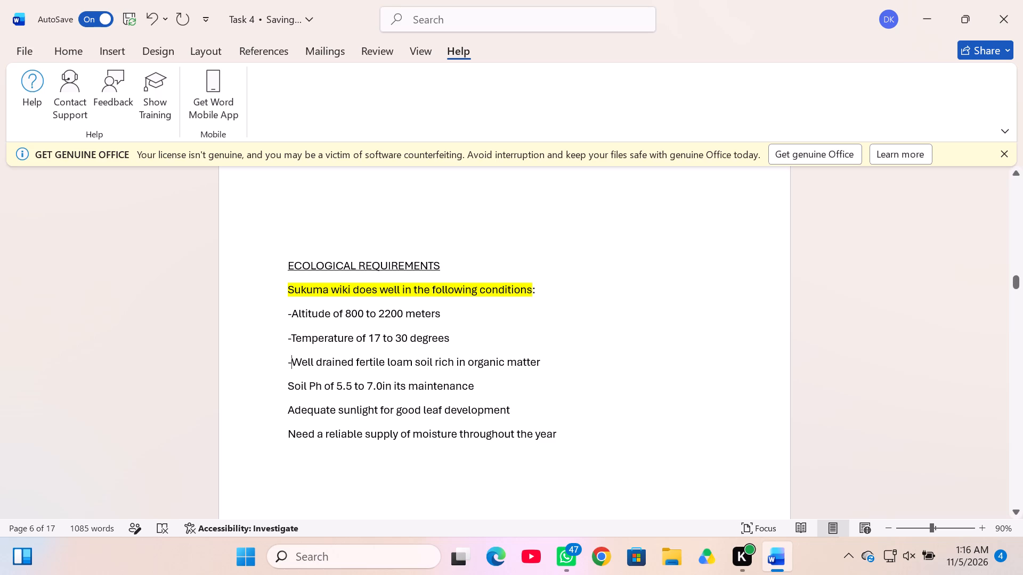
click(285, 389)
key(minus)
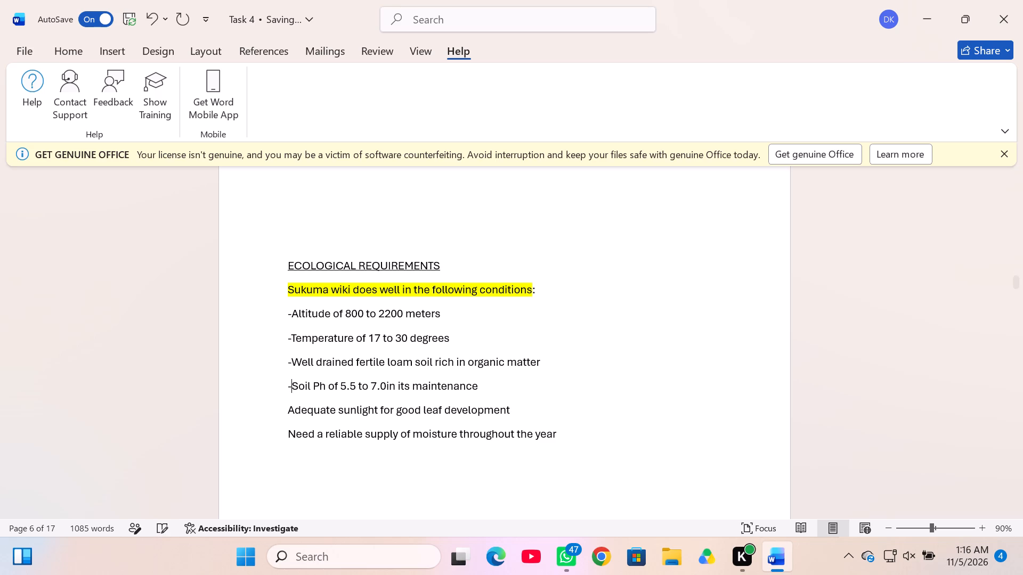
click(286, 410)
key(minus)
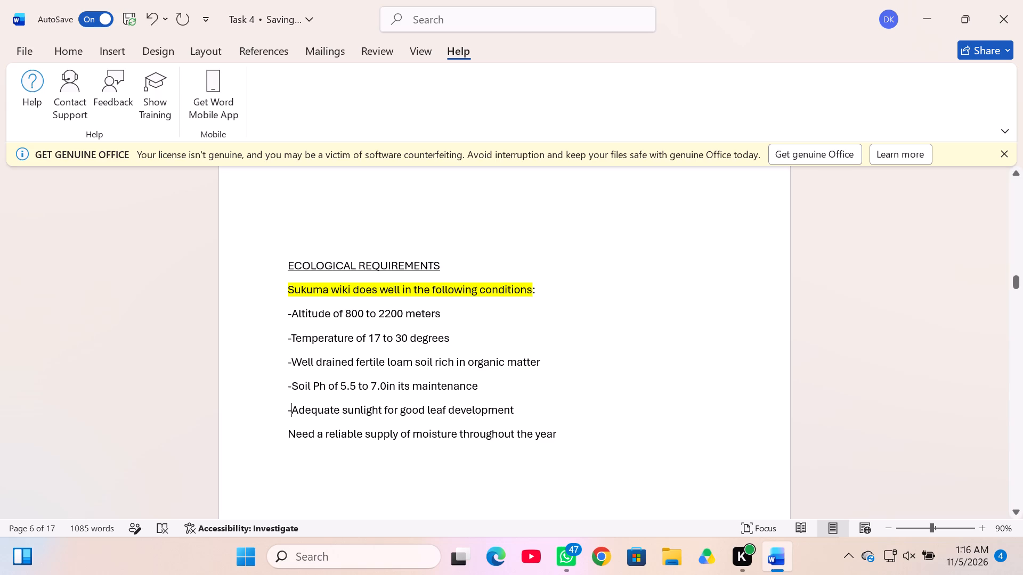
click(286, 435)
key(minus)
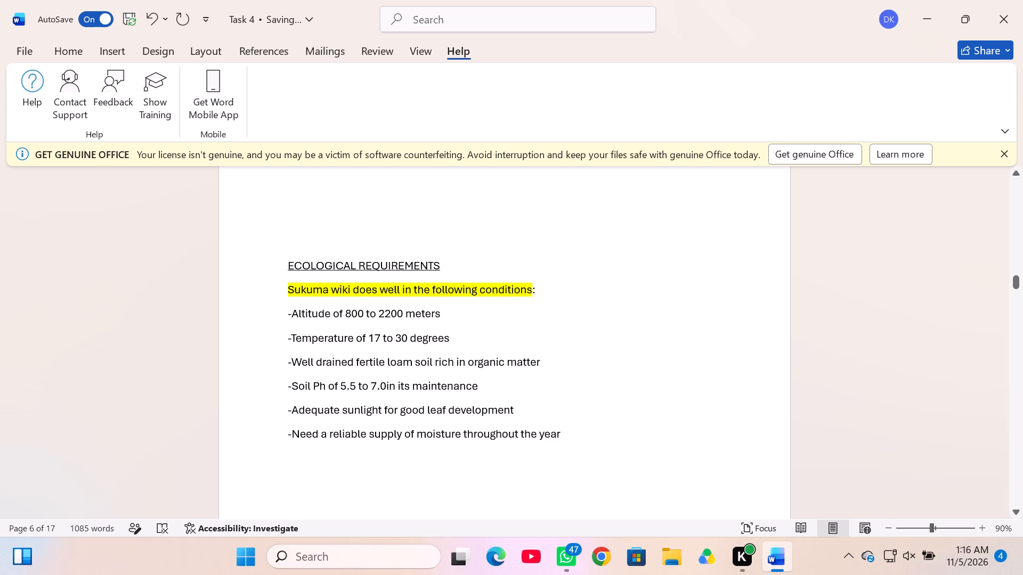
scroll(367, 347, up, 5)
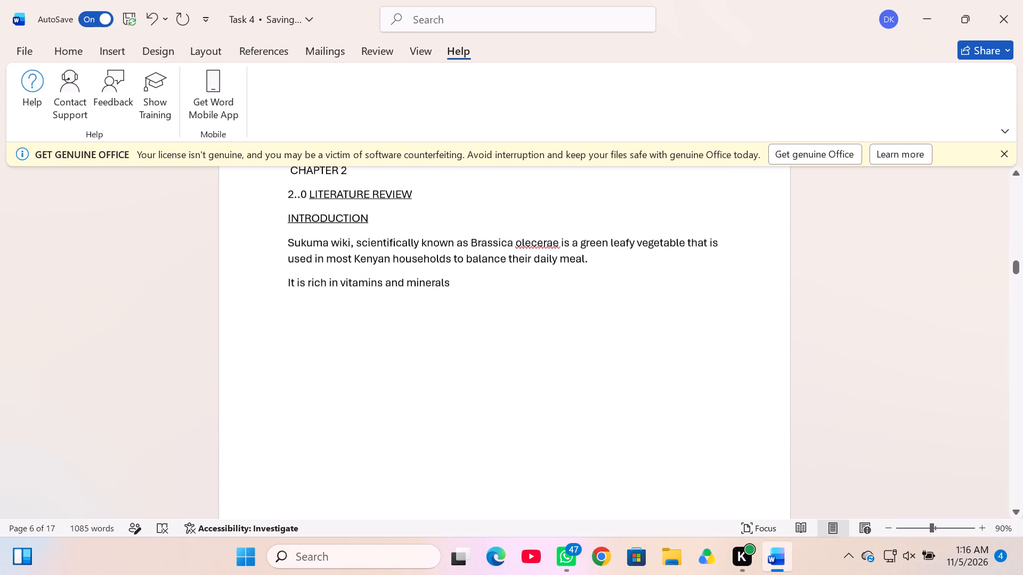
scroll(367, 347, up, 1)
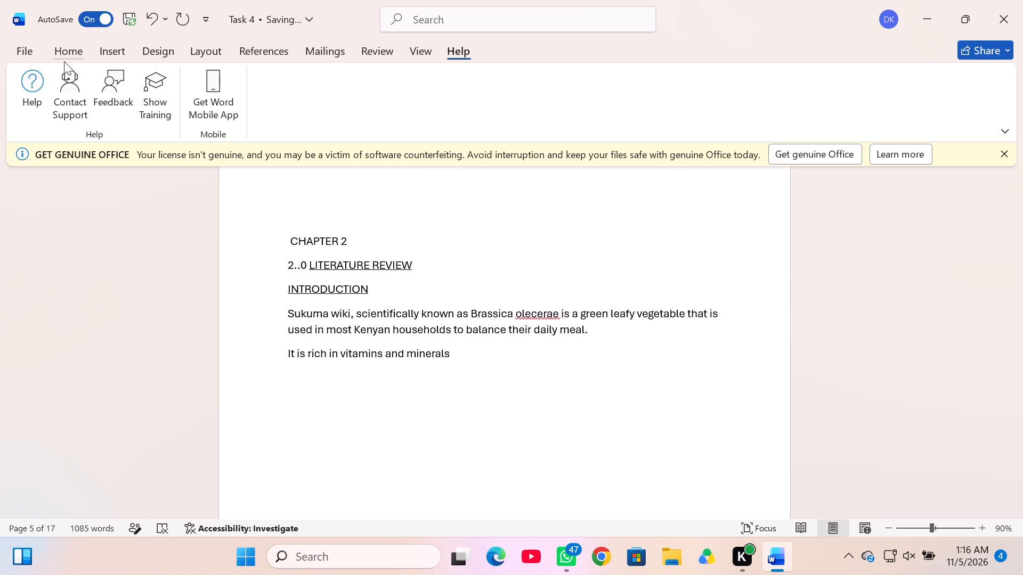
Open the recent document TASK 1 stored on the Desktop and look over its data capture form.
click(26, 46)
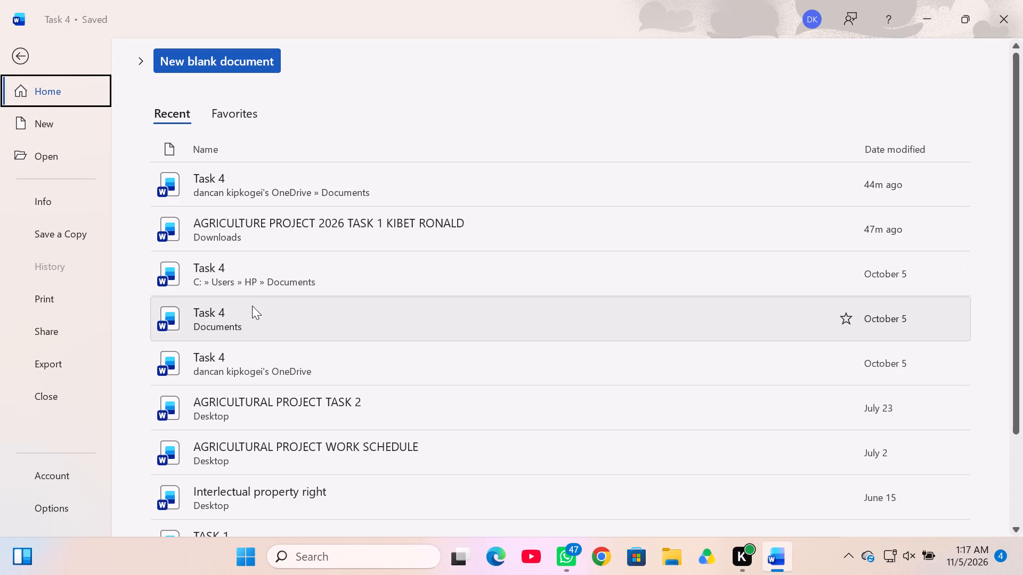
scroll(269, 362, down, 1)
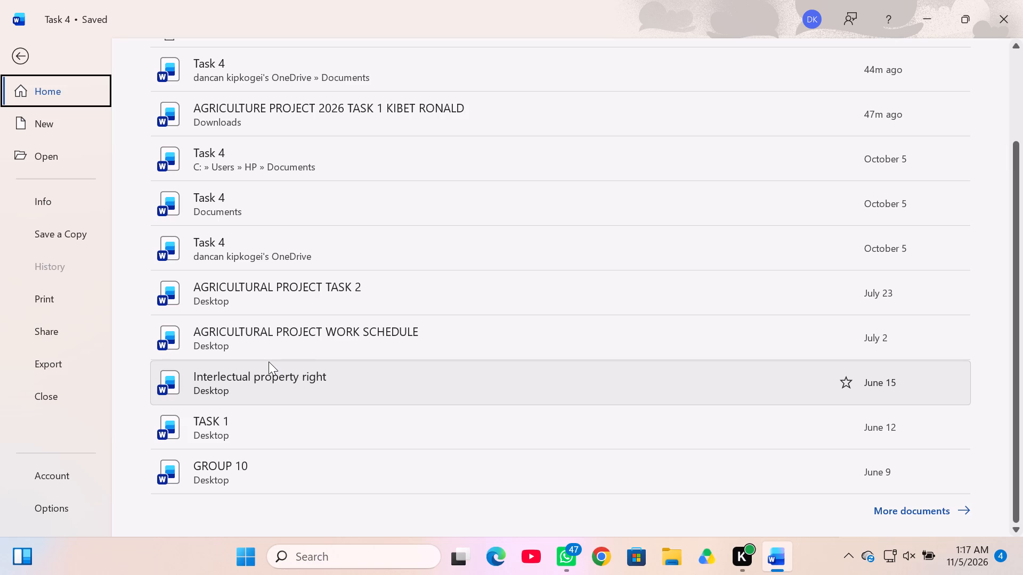
click(307, 471)
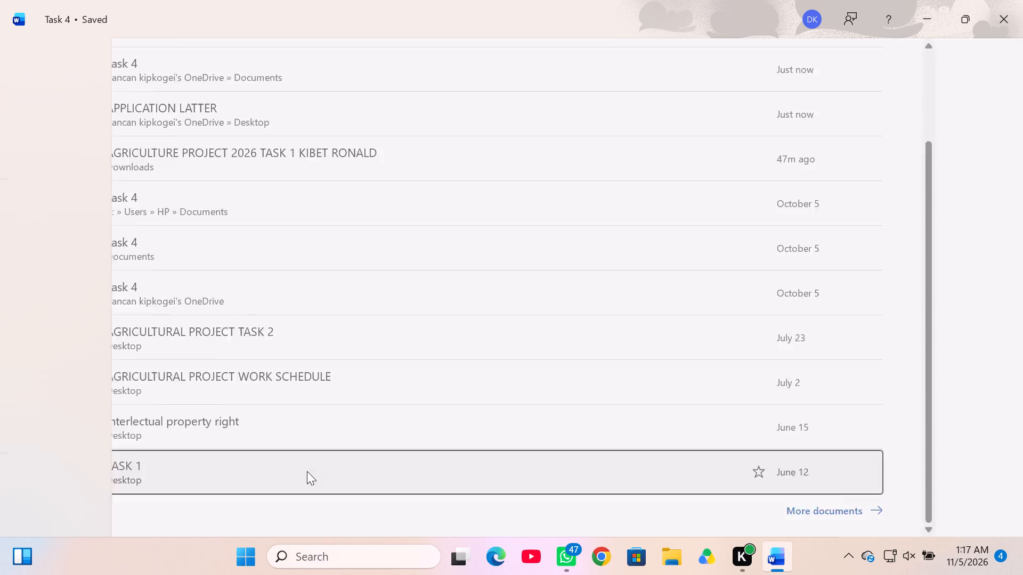
scroll(307, 471, down, 2)
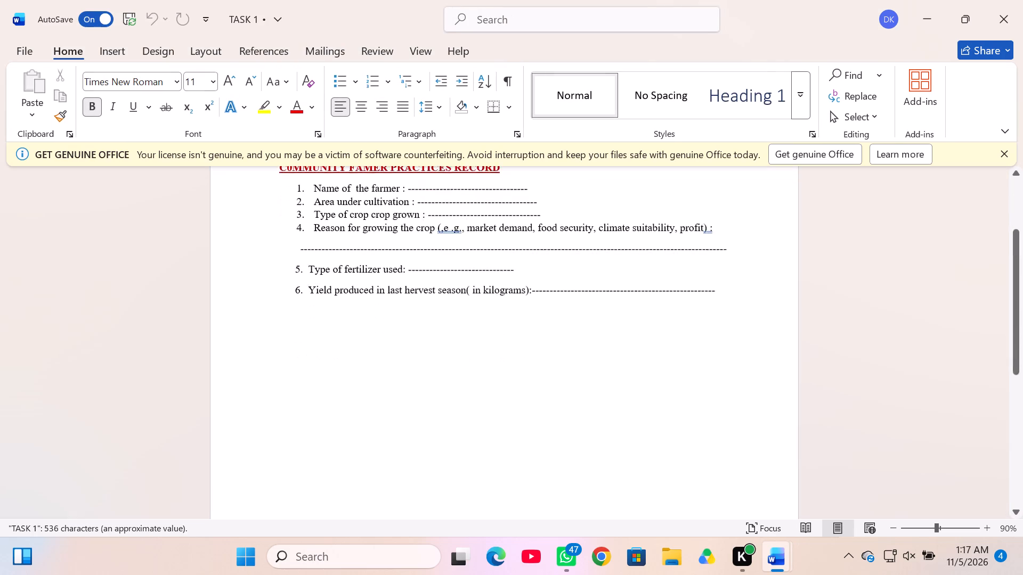
scroll(307, 471, up, 1)
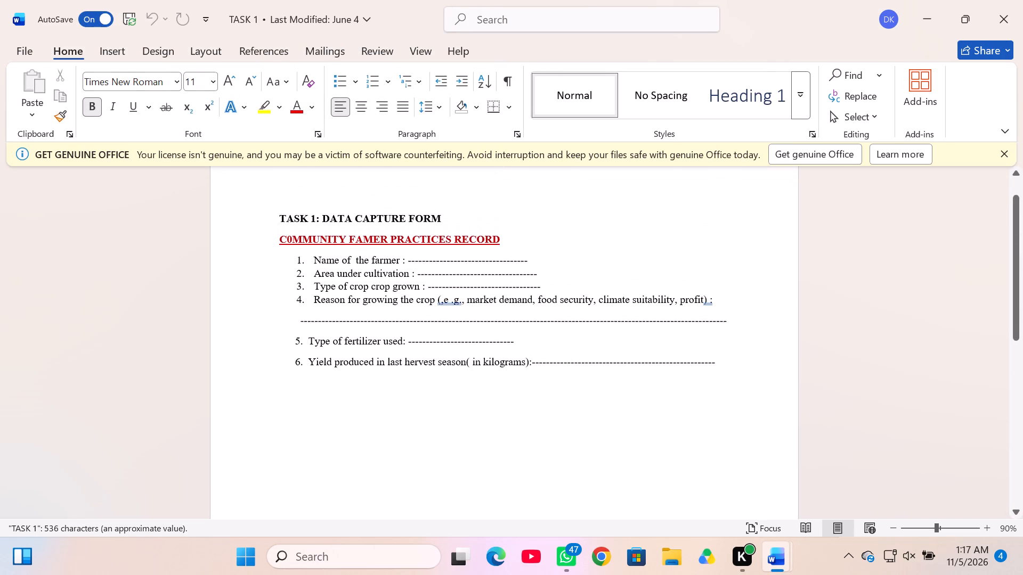